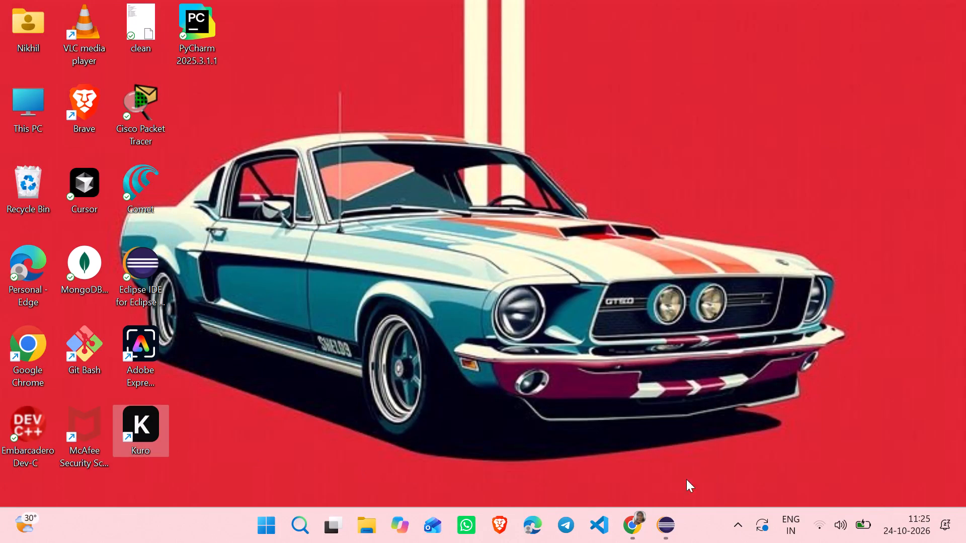
Switch to Eclipse, close the Date2Demo.java editor, the Console view and the Date2.java editor, and minimize the window.
left_click(668, 536)
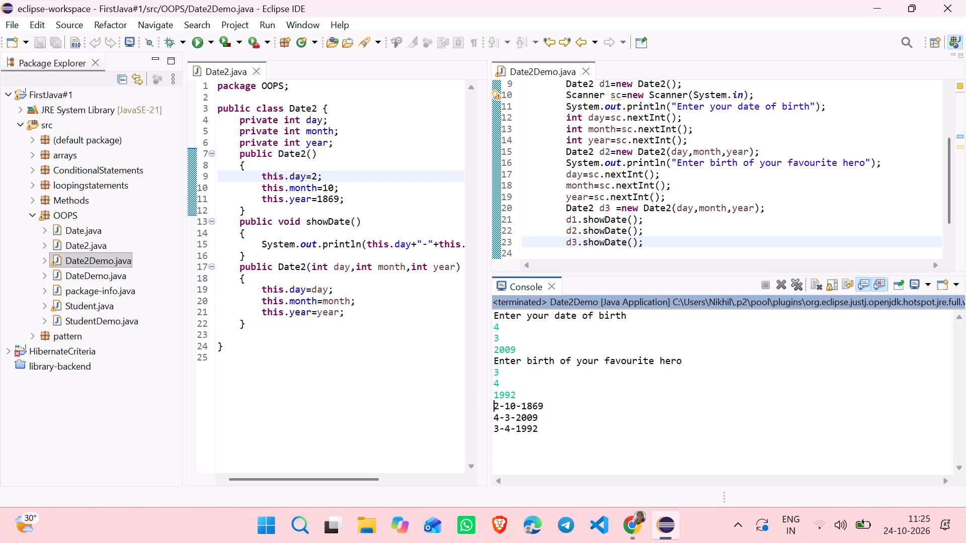
left_click(584, 76)
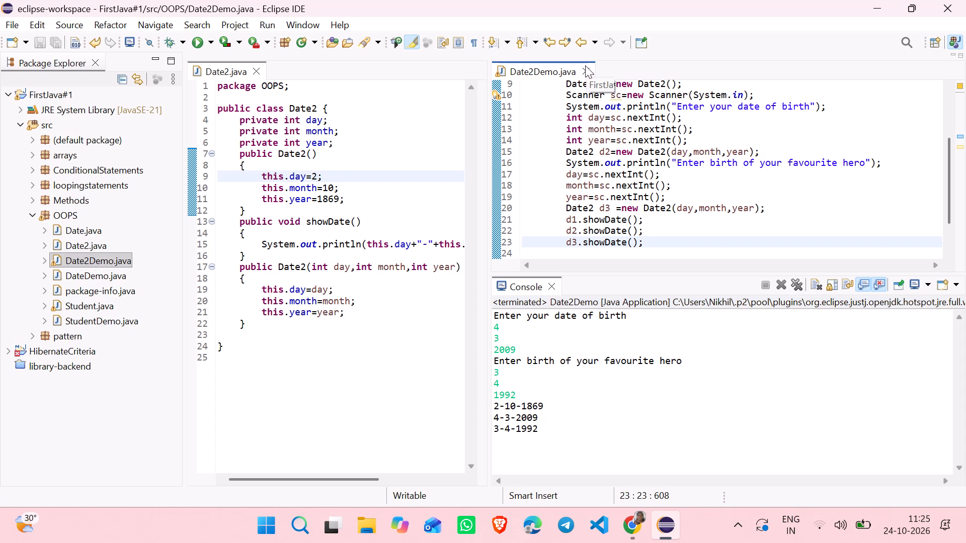
left_click(585, 68)
left_click(585, 68)
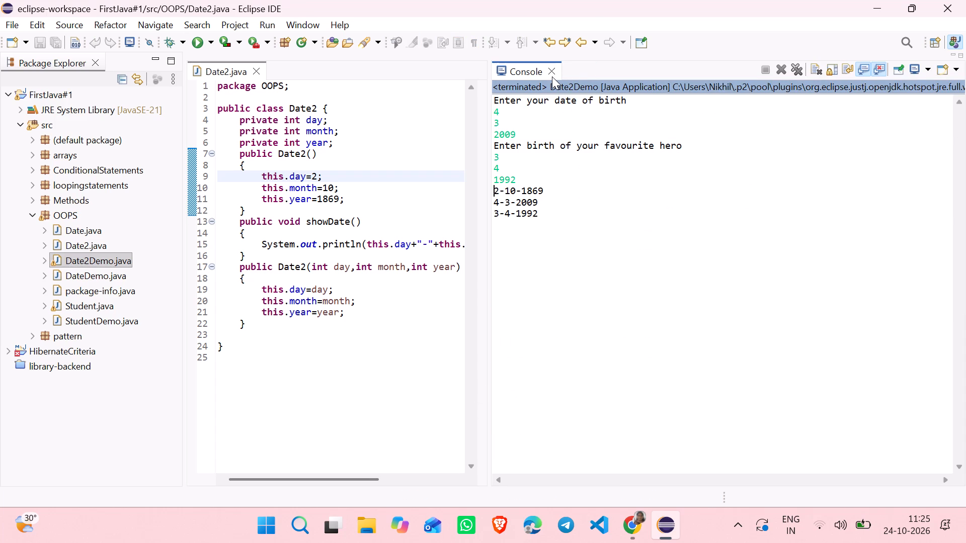
left_click(552, 76)
left_click(552, 73)
left_click(253, 68)
left_click(253, 62)
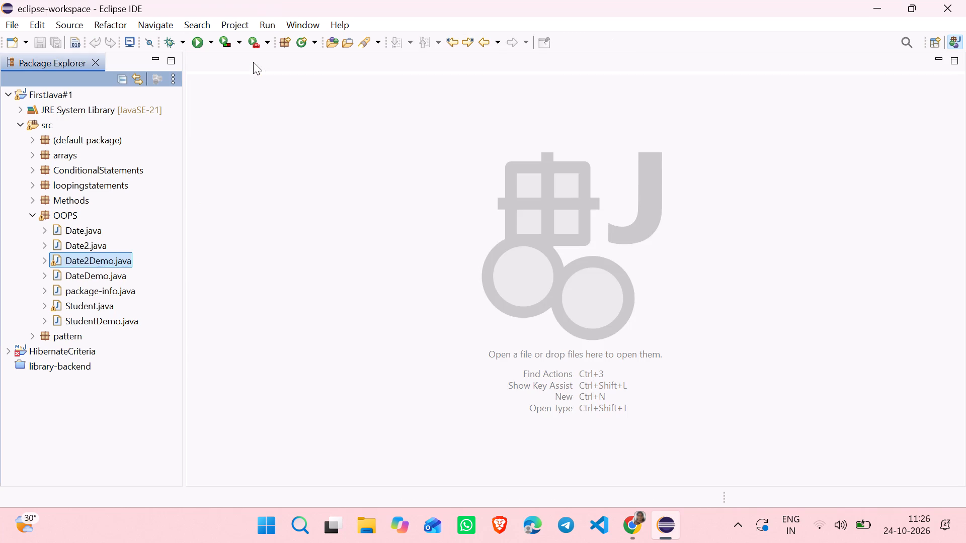
left_click(865, 6)
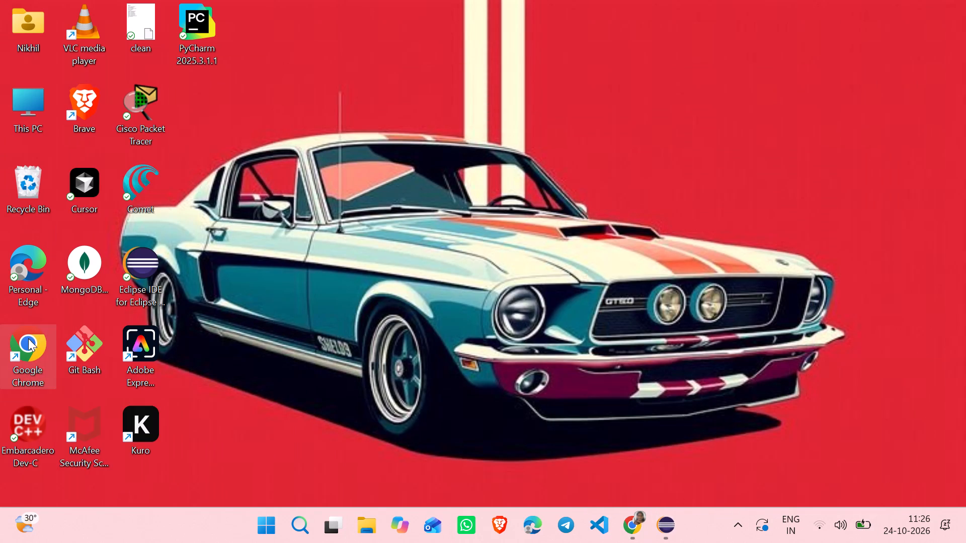
Launch Google Chrome with the profile that has the white flower picture and maximize its window.
double_click(40, 356)
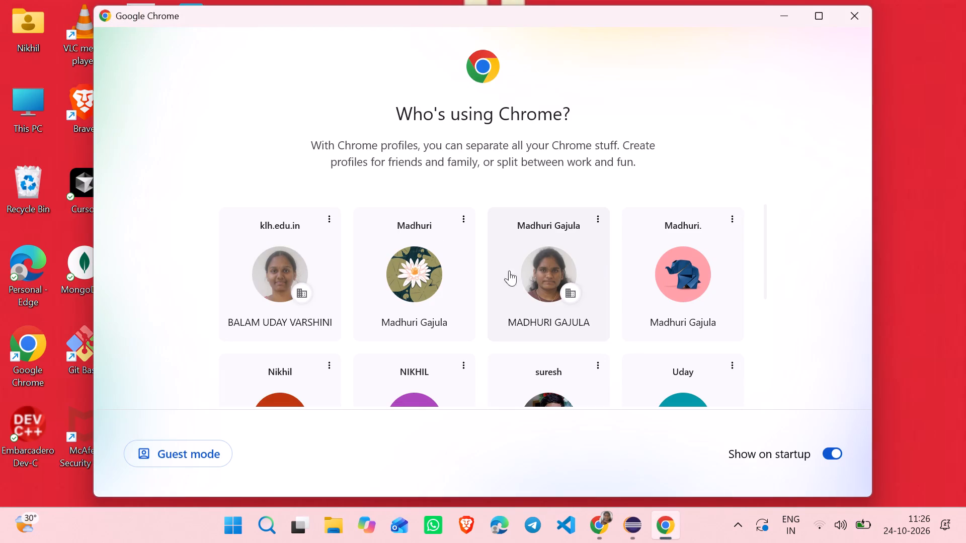
double_click(449, 287)
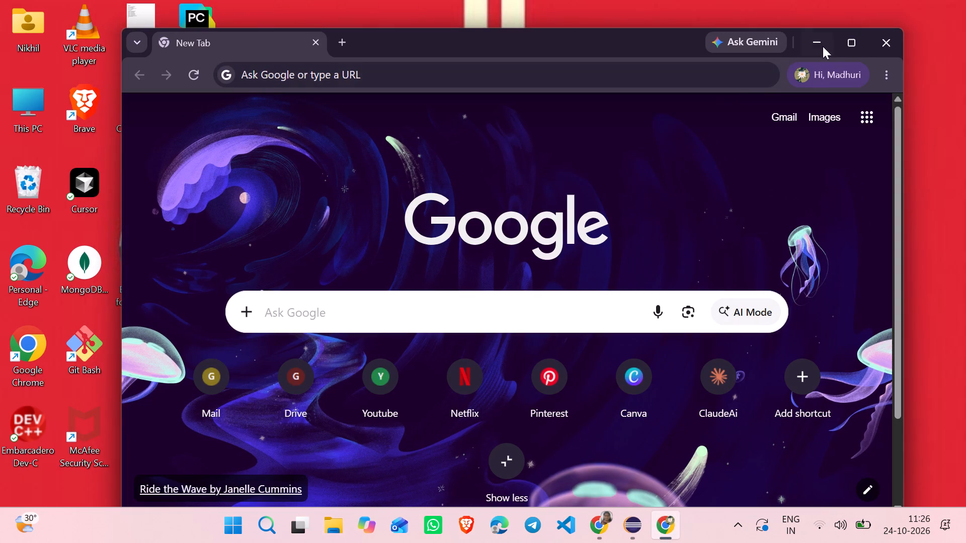
left_click(839, 42)
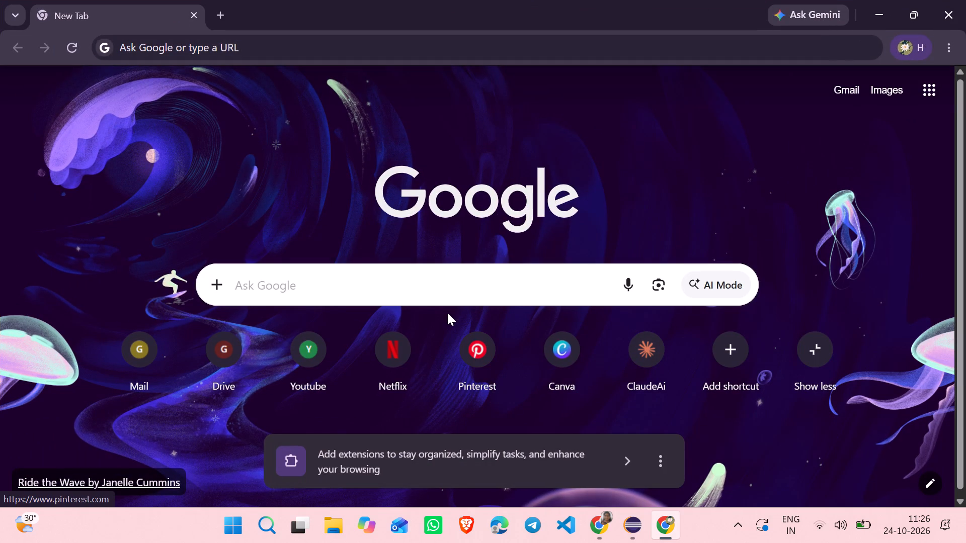
Open the Canva website from the new tab page's shortcuts and go to its log-in page.
left_click(572, 355)
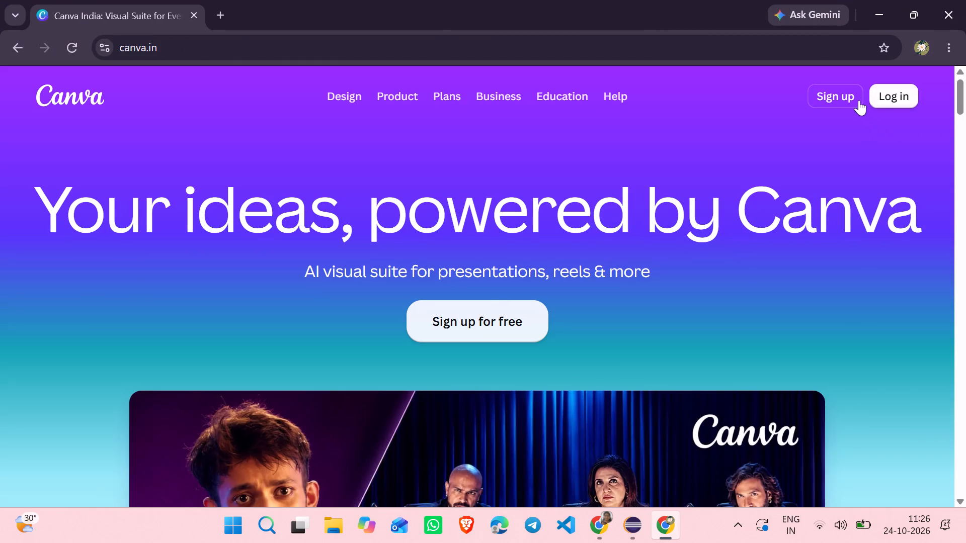
left_click(896, 88)
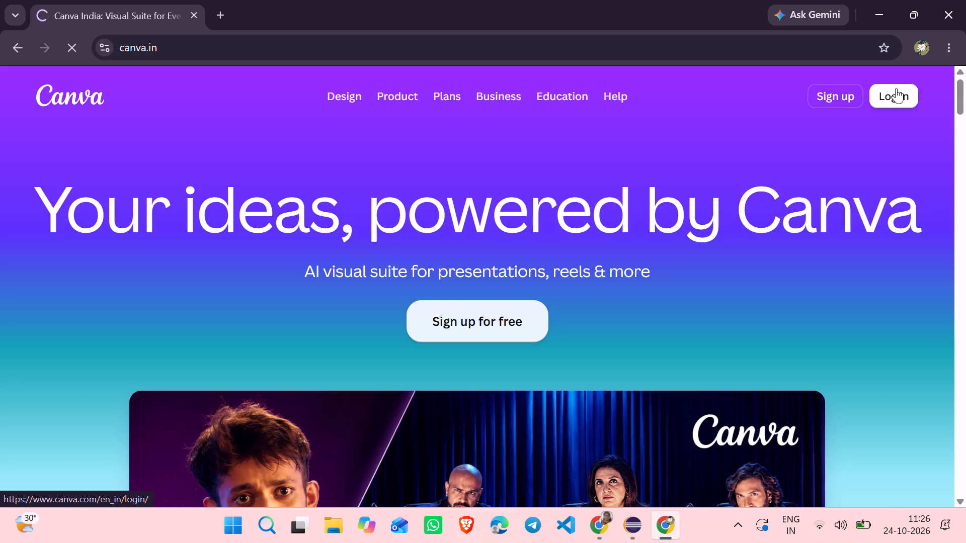
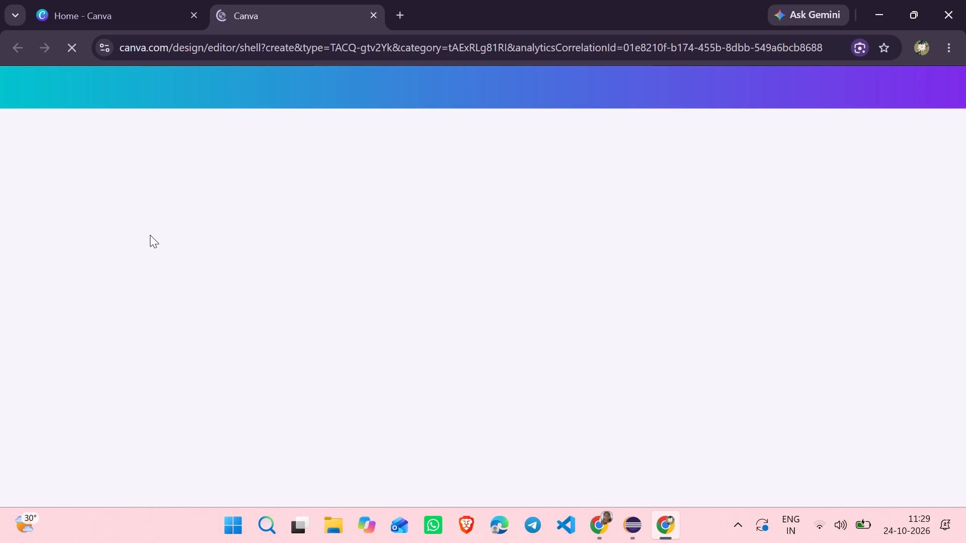
Return to the Canva home page and open the purple and black "Happy Birthday" video from the suggested templates.
scroll(150, 235, "right", 6)
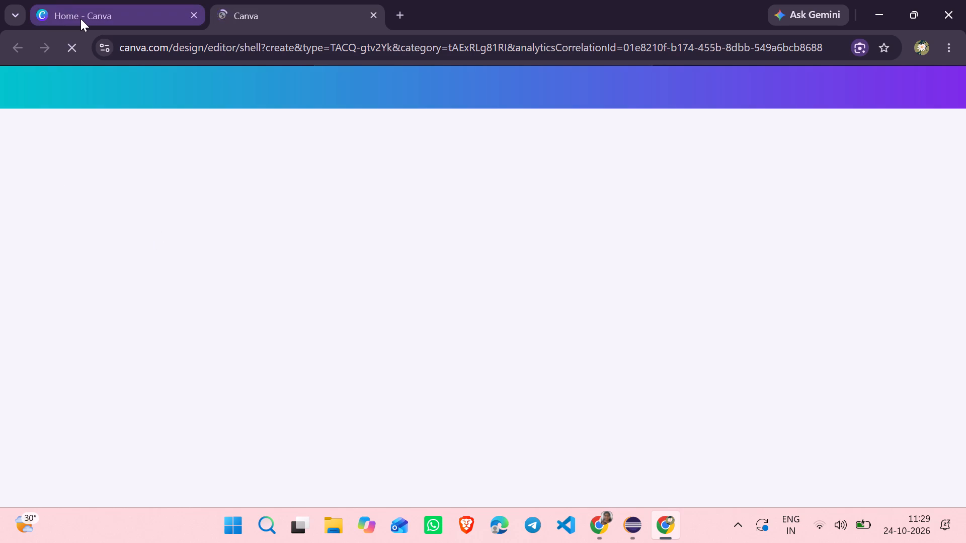
left_click(80, 19)
scroll(196, 358, "down", 4)
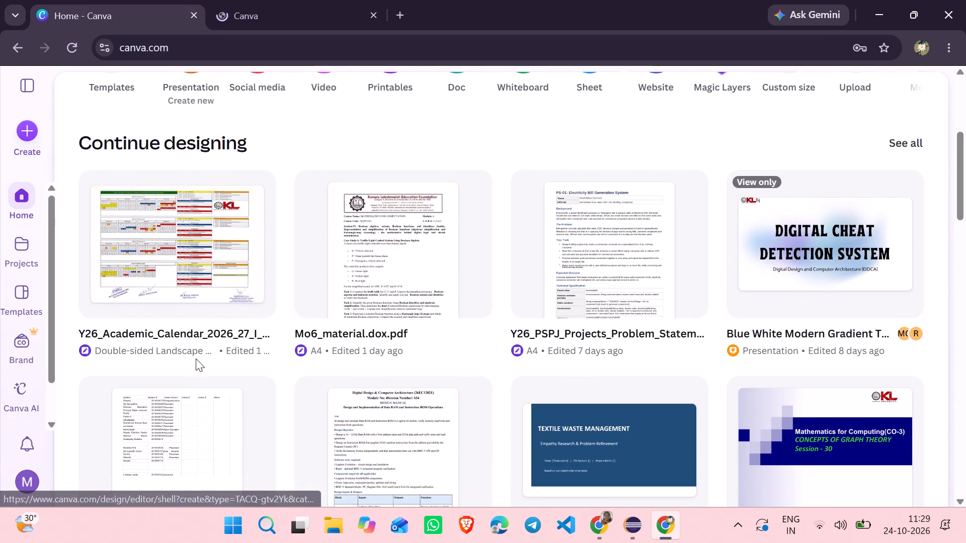
scroll(196, 358, "down", 2)
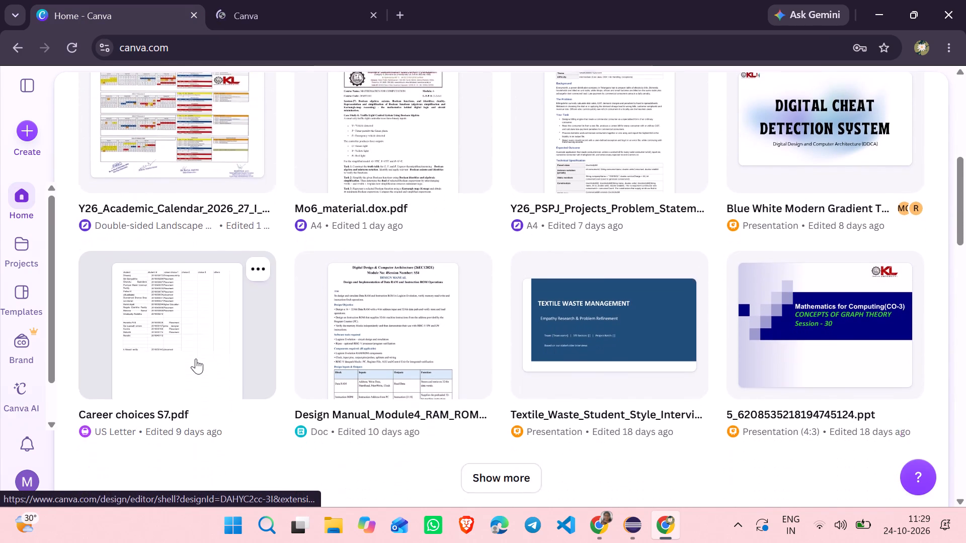
scroll(196, 358, "down", 6)
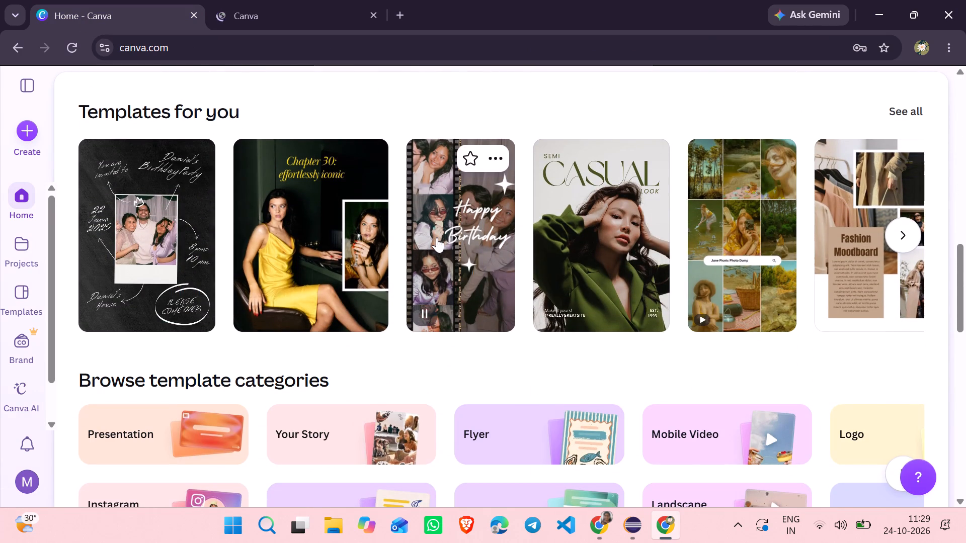
left_click(437, 237)
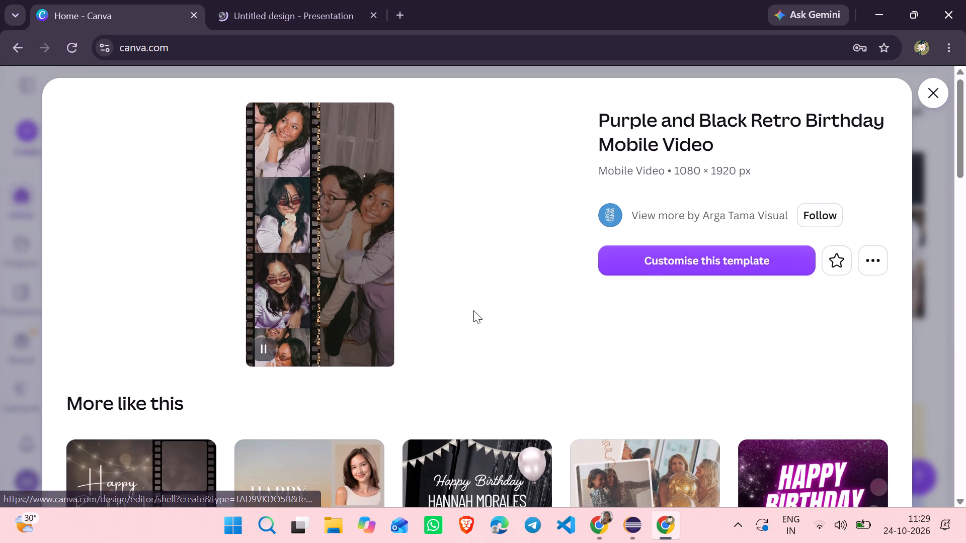
Browse the similar templates below the birthday video for a suitable photo collage design.
scroll(473, 310, "down", 5)
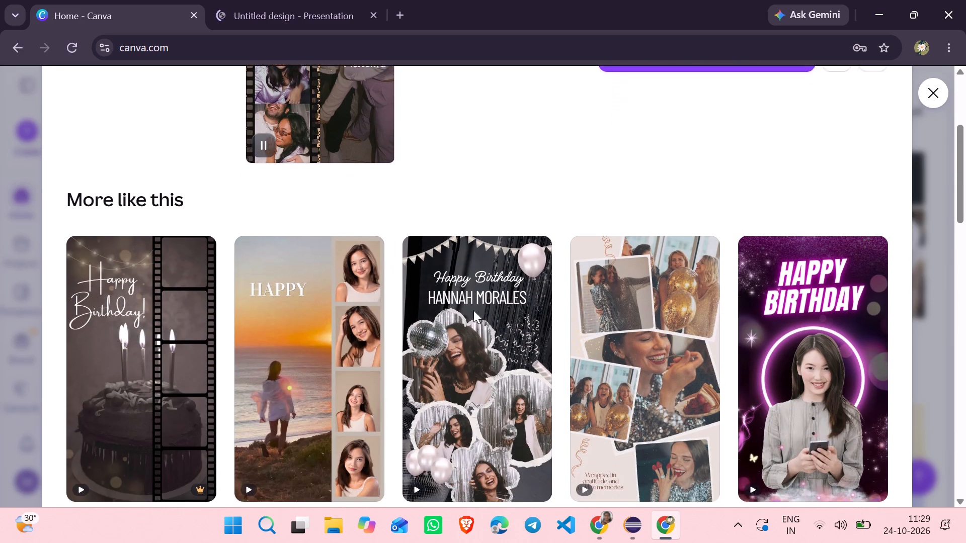
scroll(473, 310, "down", 1)
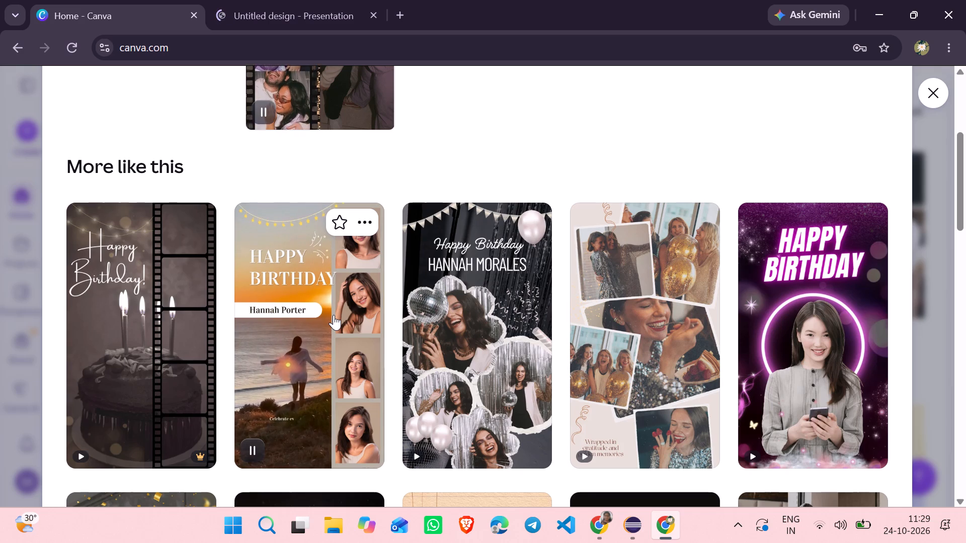
scroll(334, 315, "down", 1)
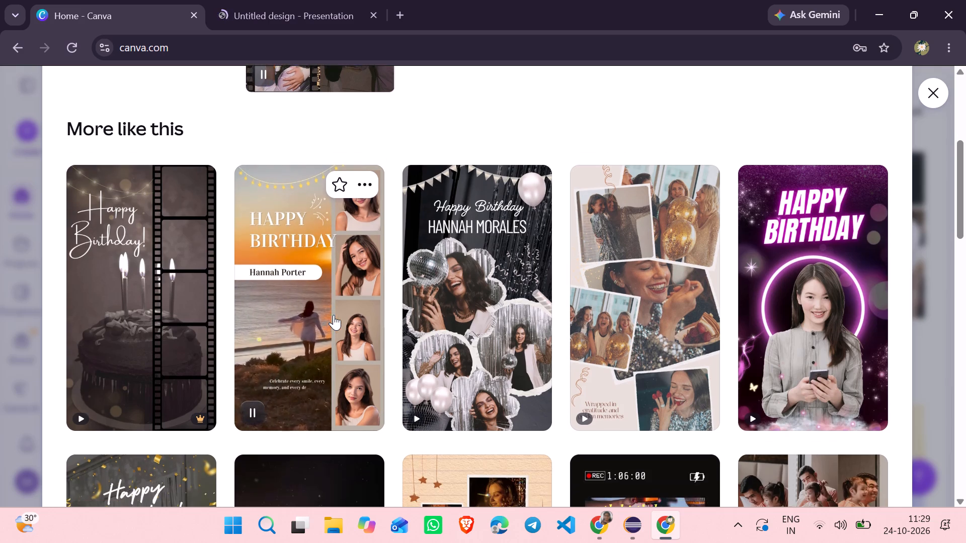
scroll(334, 315, "down", 4)
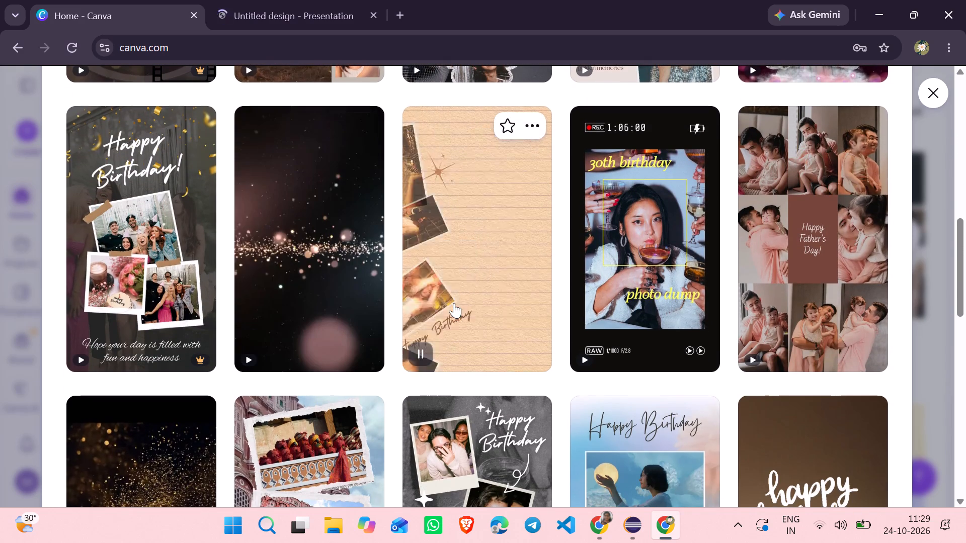
scroll(454, 303, "down", 2)
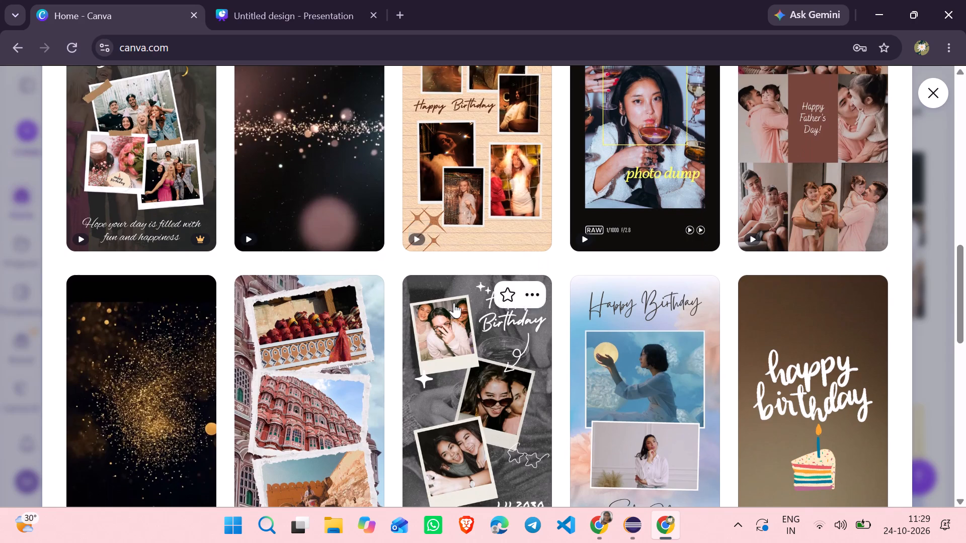
scroll(454, 303, "down", 3)
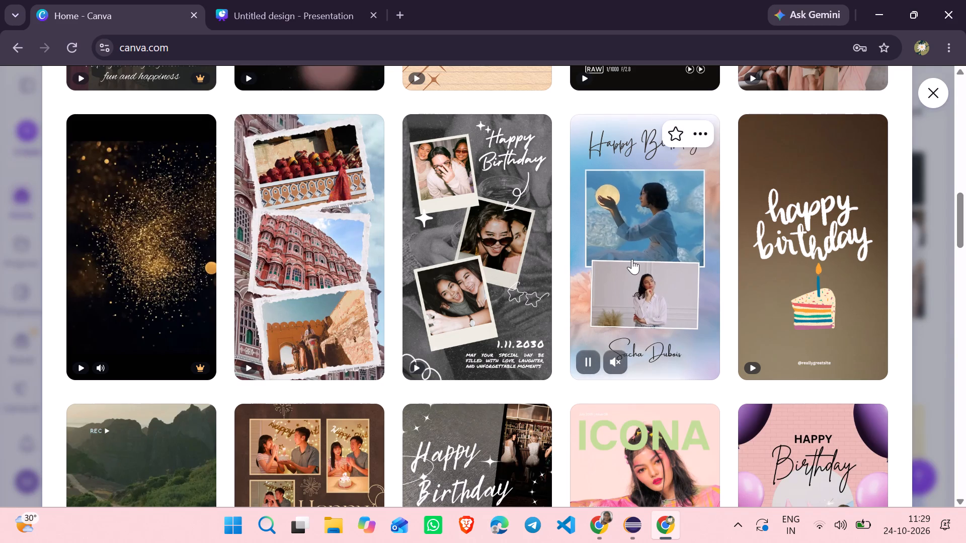
scroll(632, 259, "down", 3)
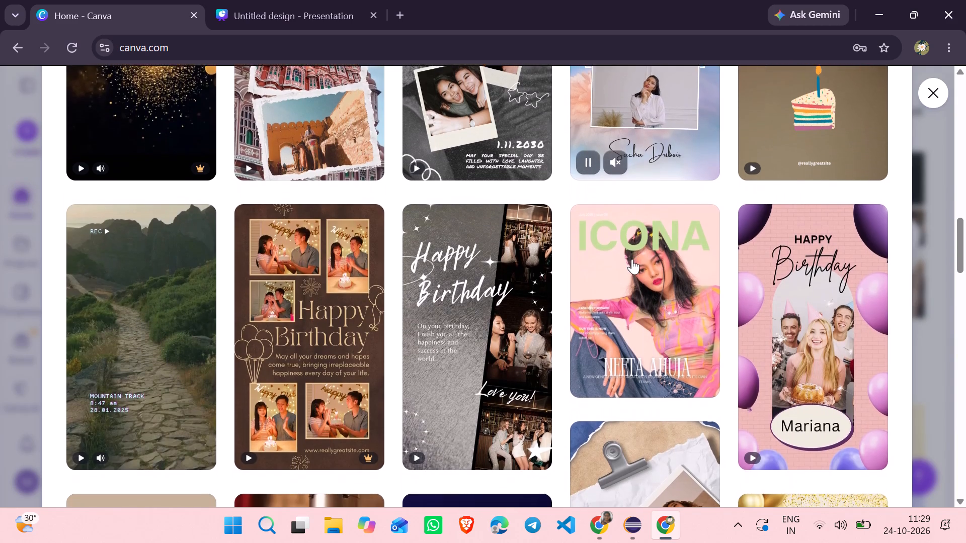
scroll(632, 259, "down", 1)
scroll(632, 259, "up", 5)
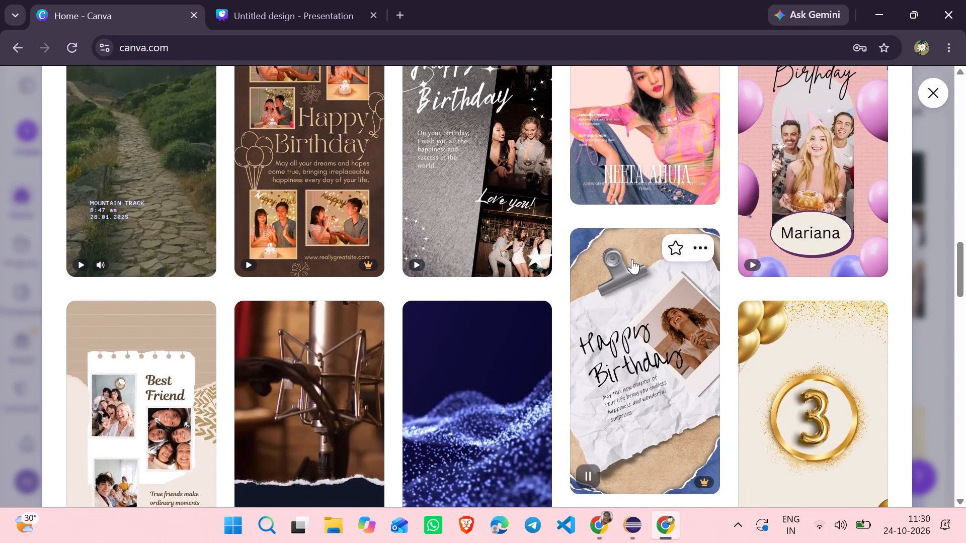
scroll(632, 259, "up", 2)
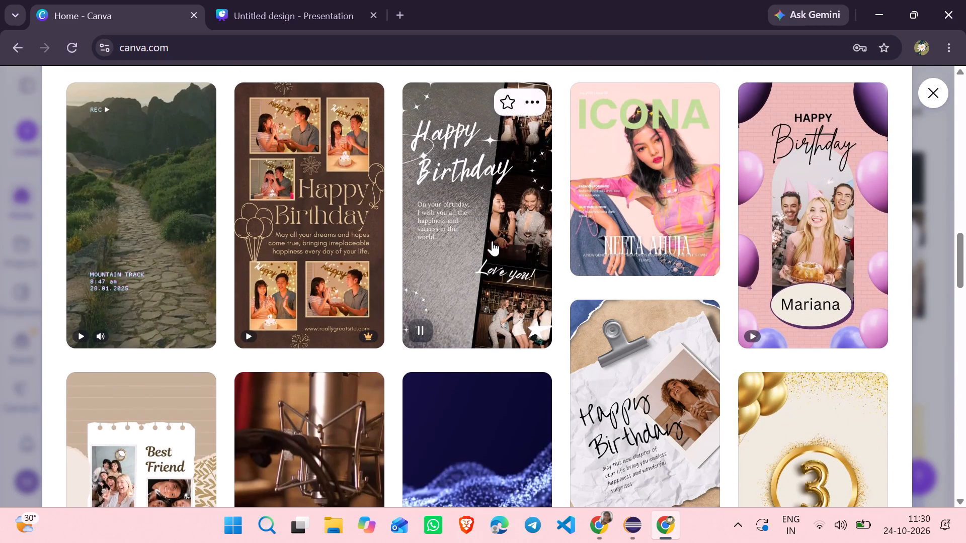
scroll(492, 241, "down", 1)
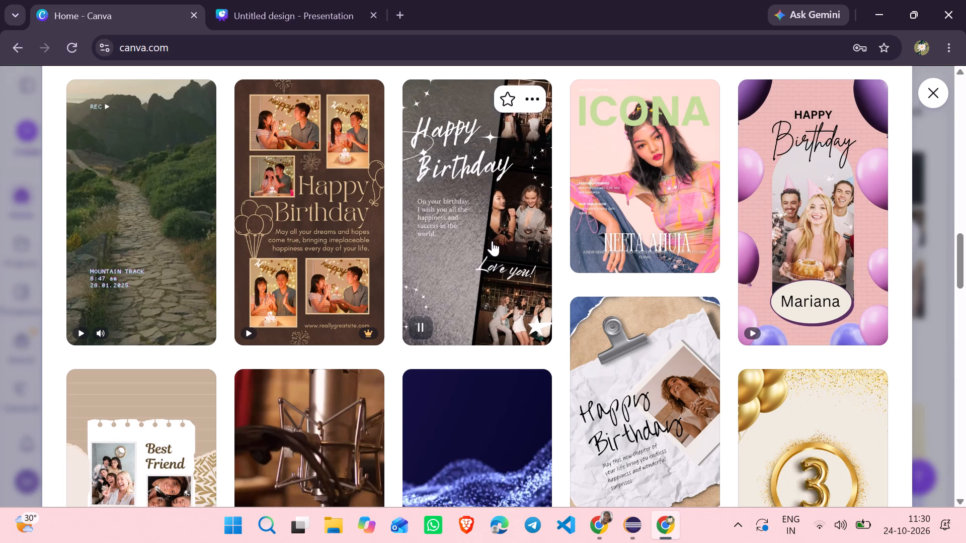
scroll(492, 241, "down", 3)
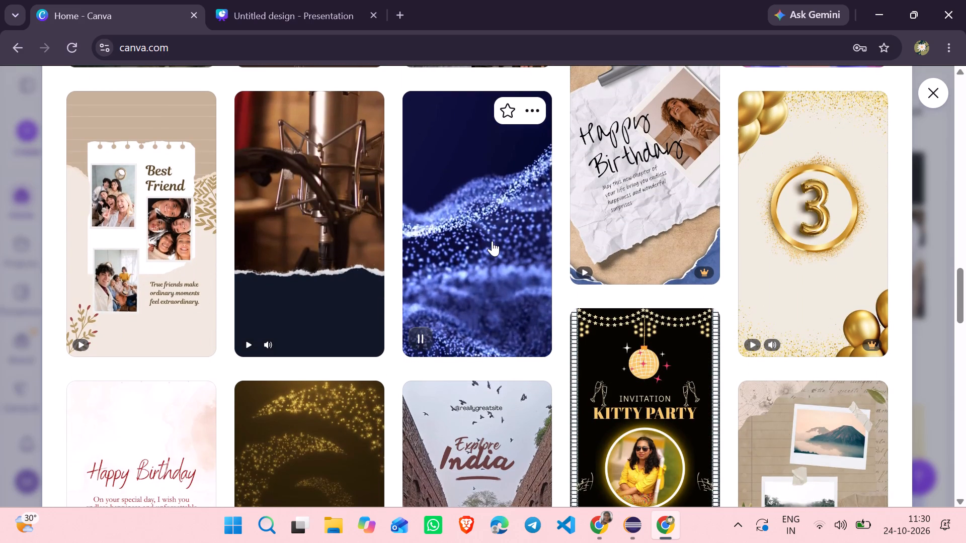
scroll(406, 374, "down", 7)
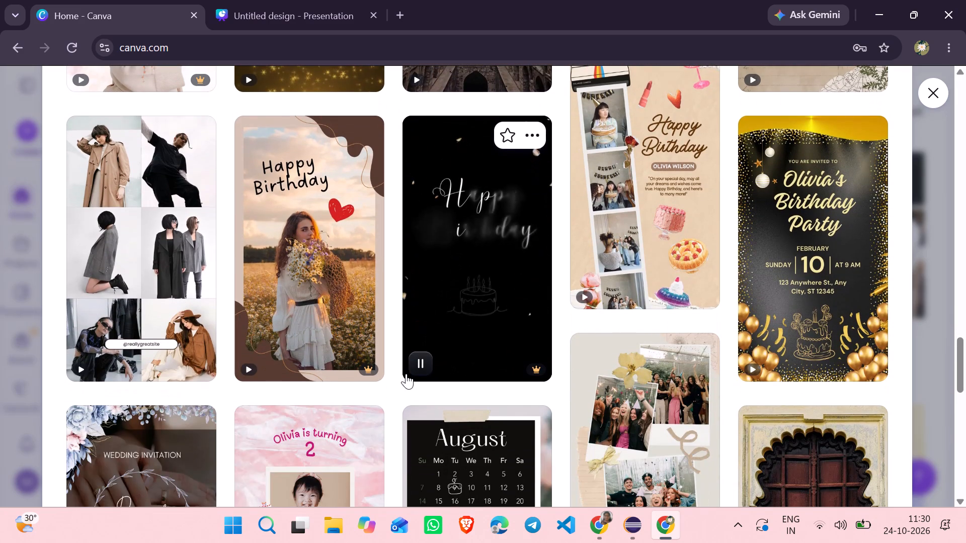
Open the Brown Black and Gray Fashion Collage template and, from its similar designs, the brown "Happy Father's Day!" photo collage.
left_click(127, 294)
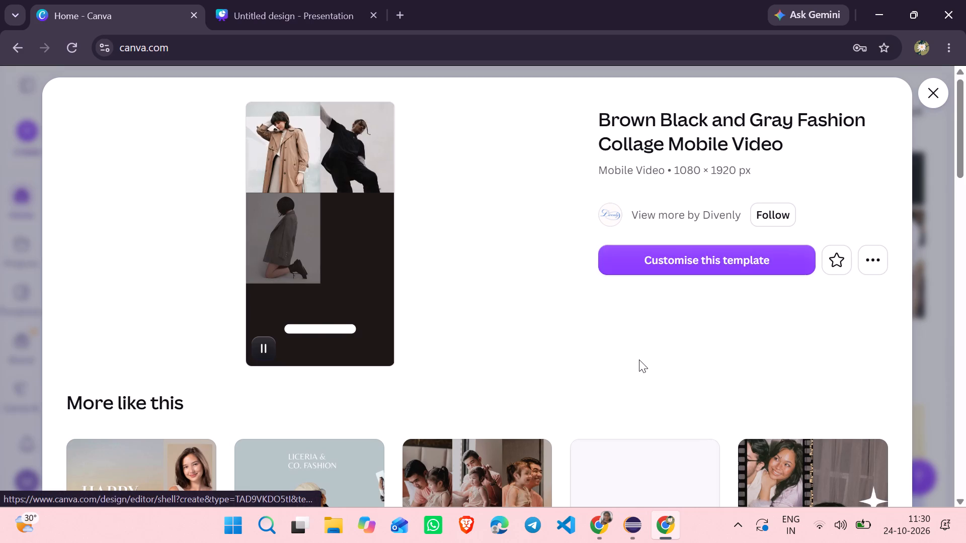
scroll(639, 359, "down", 3)
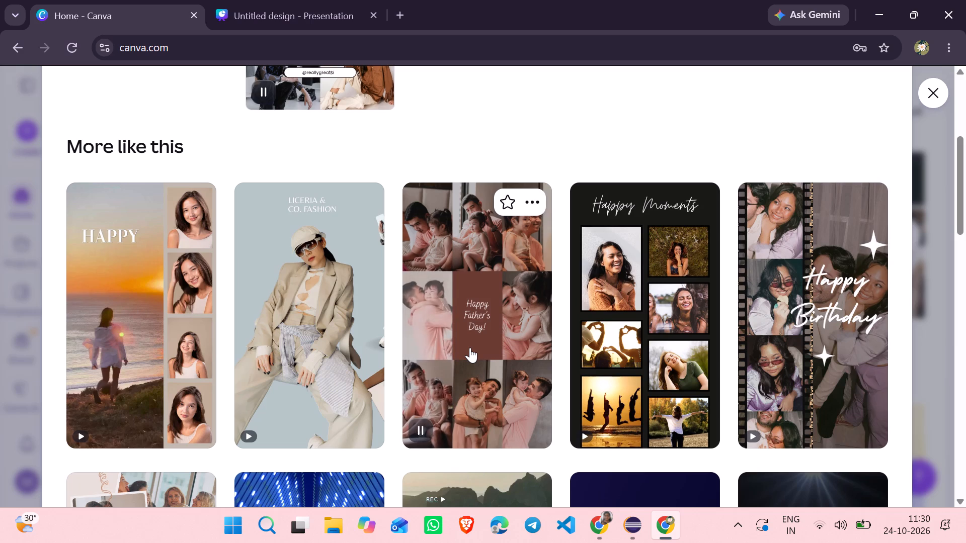
left_click(470, 347)
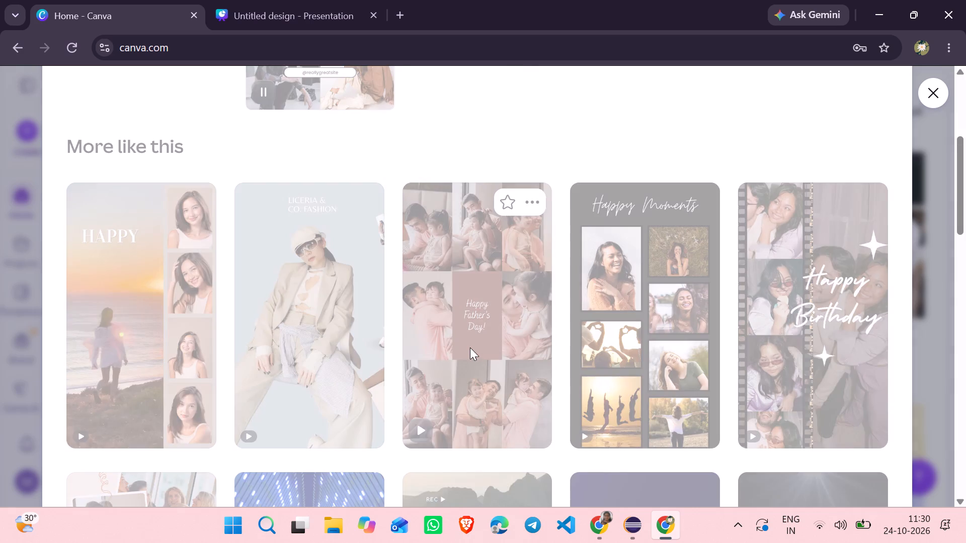
left_click(470, 347)
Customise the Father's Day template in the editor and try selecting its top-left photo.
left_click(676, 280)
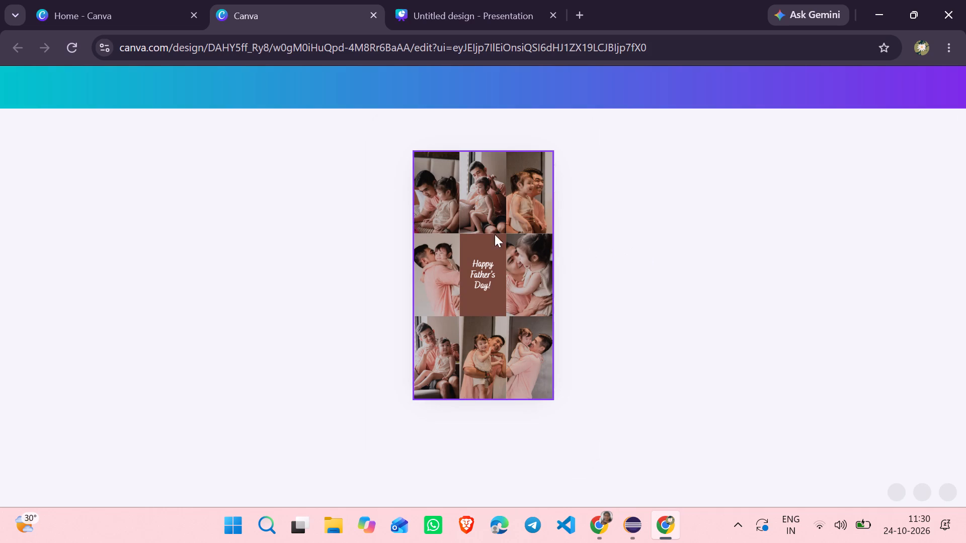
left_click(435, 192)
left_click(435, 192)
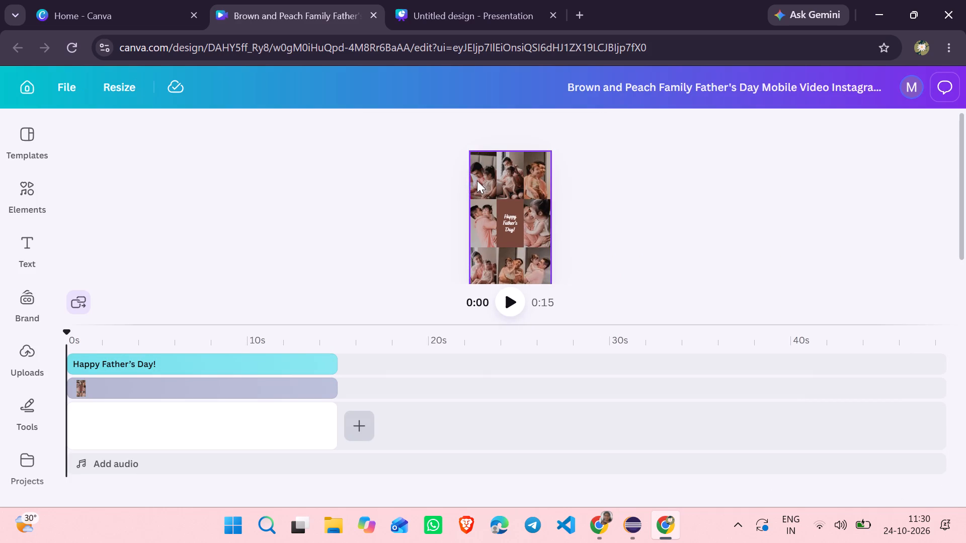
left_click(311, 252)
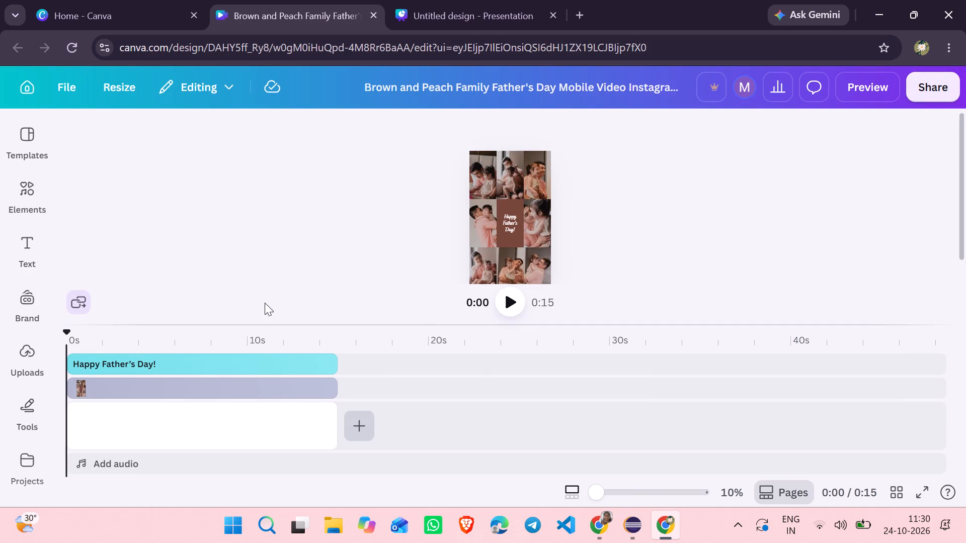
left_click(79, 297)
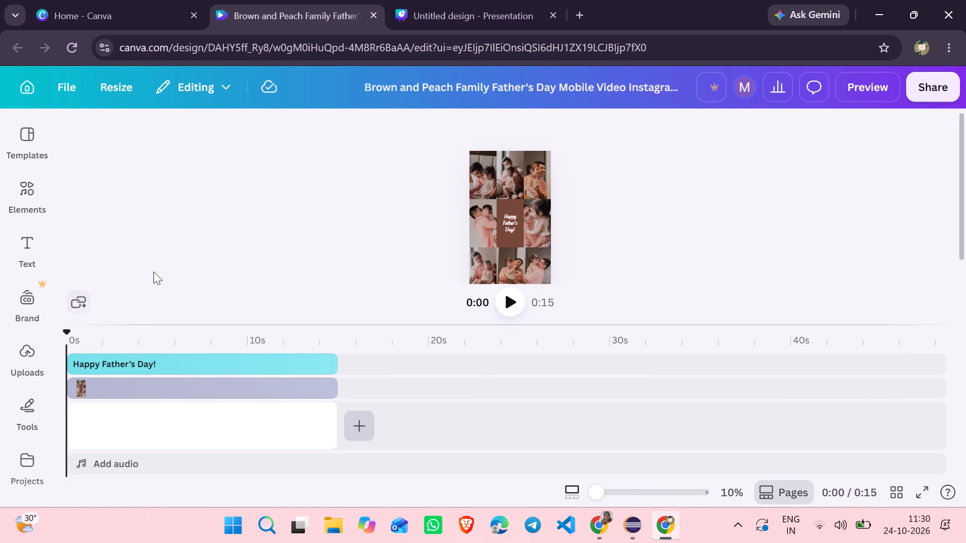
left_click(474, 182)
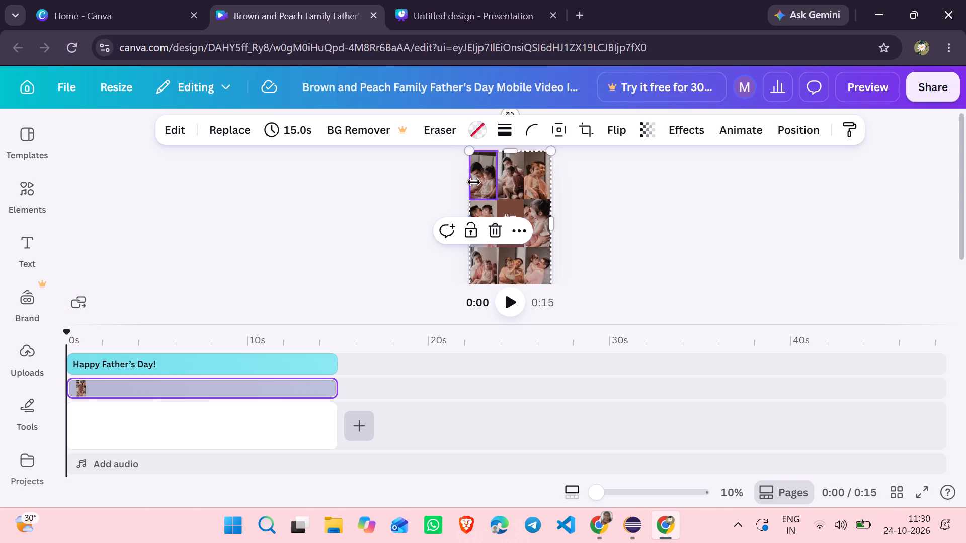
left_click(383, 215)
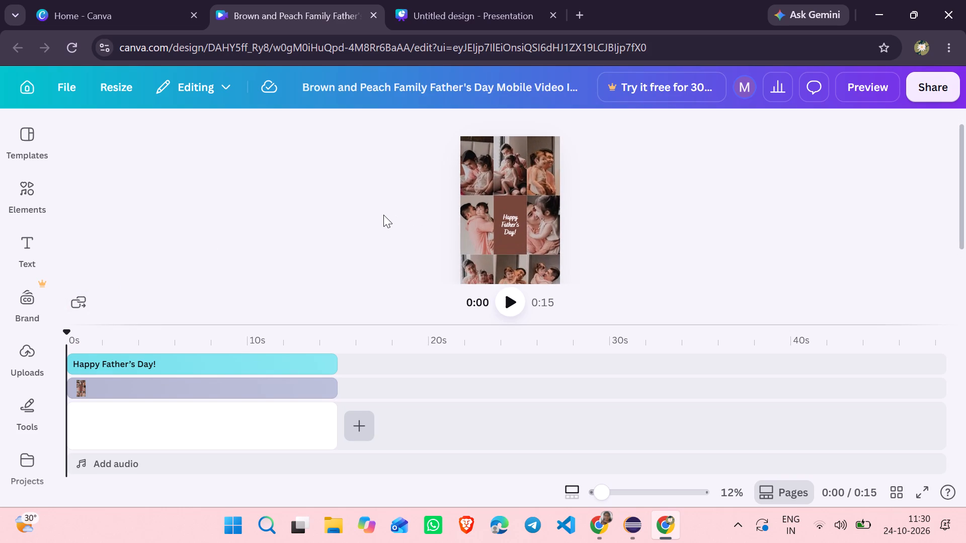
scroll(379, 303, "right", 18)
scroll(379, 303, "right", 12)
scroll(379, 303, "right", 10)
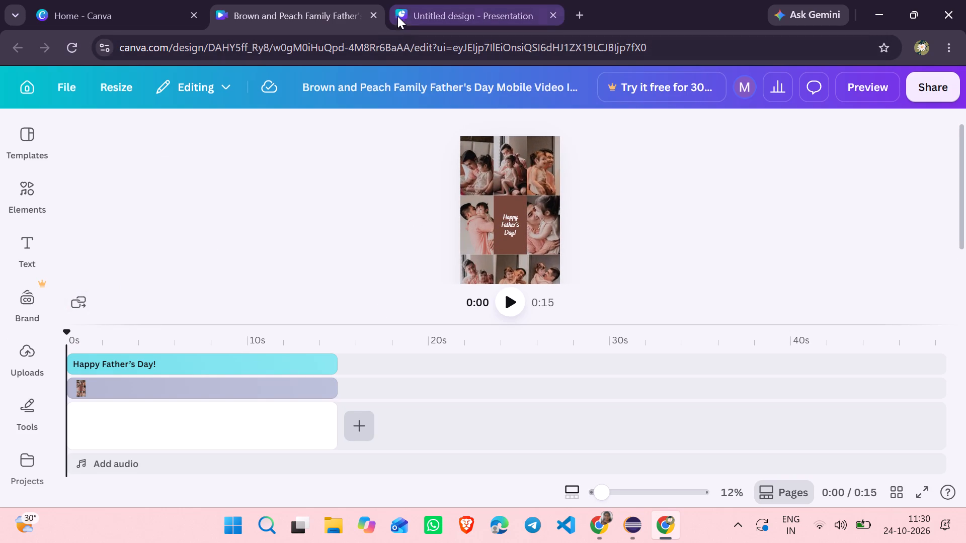
Close the untitled presentation tab and the Father's Day design tab, leaving only the Canva home tab.
left_click(553, 11)
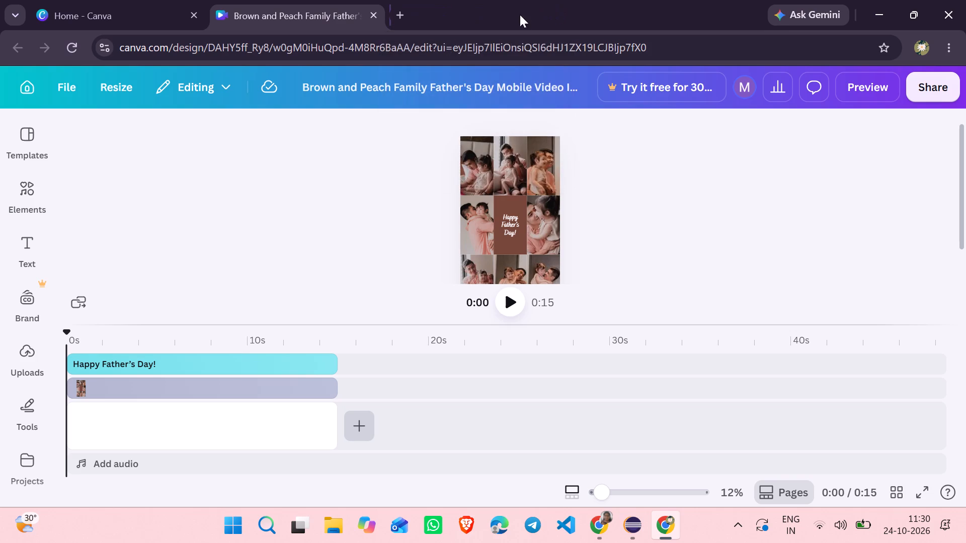
left_click(374, 13)
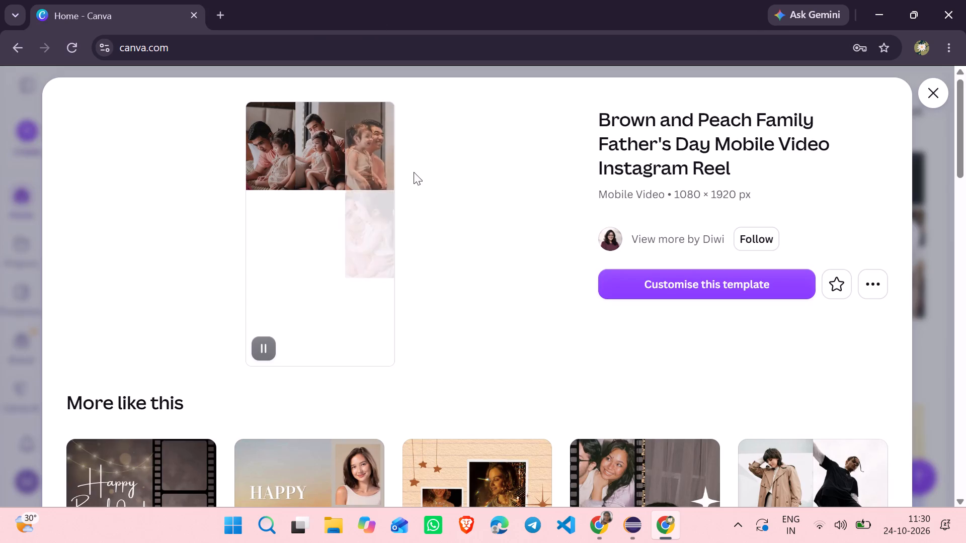
Customise the Brown and Peach Family Father's Day template again and select the top-left photo of the collage.
left_click(628, 277)
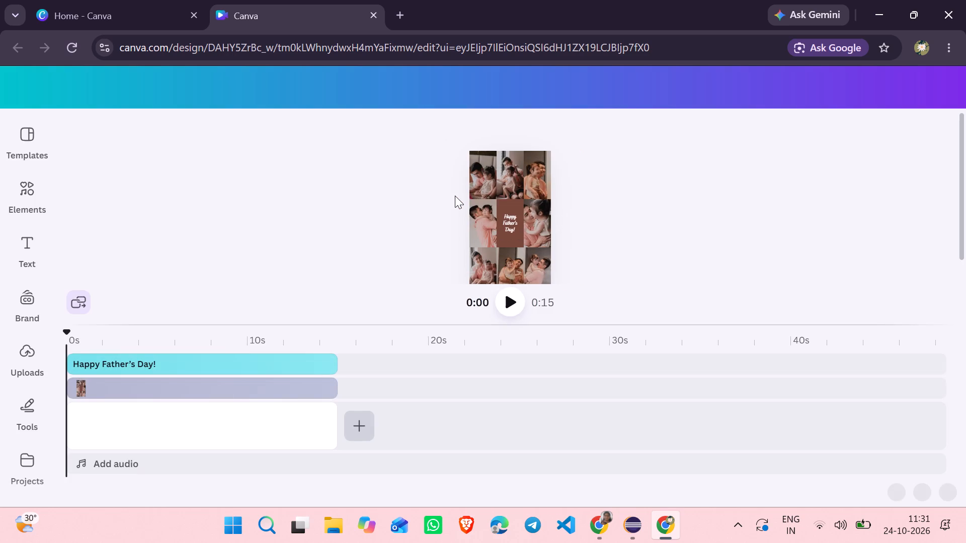
left_click(474, 183)
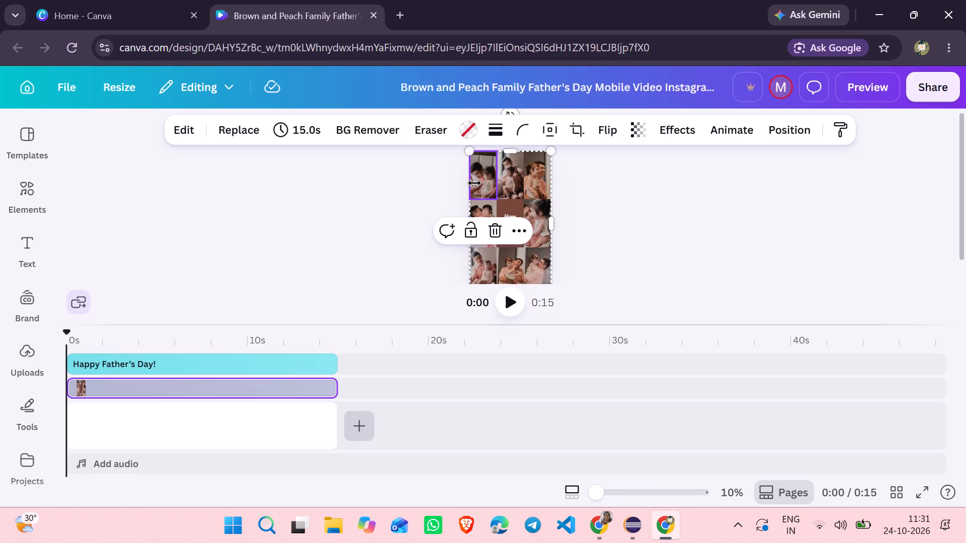
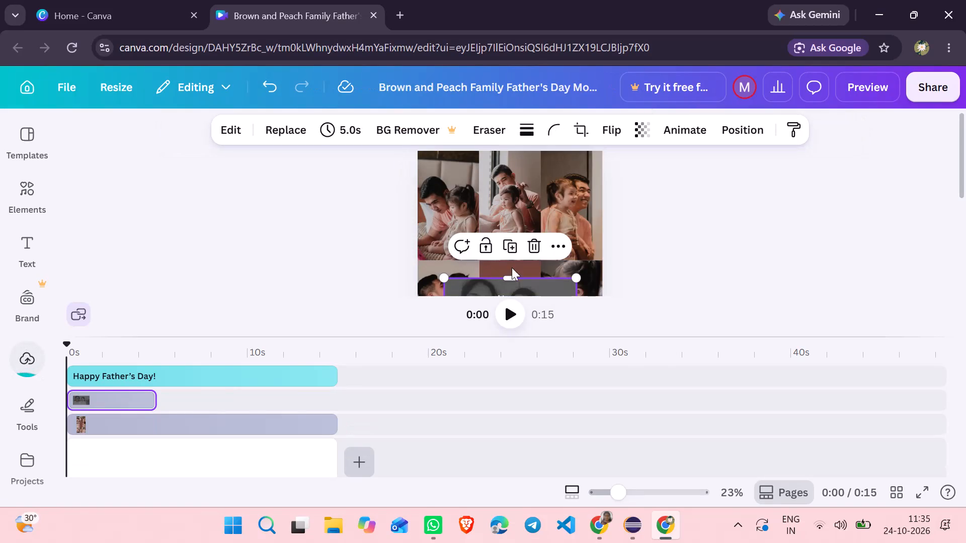
Place the added black-and-white photo into the top-left frame of the collage, replacing the template picture there.
left_click_drag(521, 286, 494, 264)
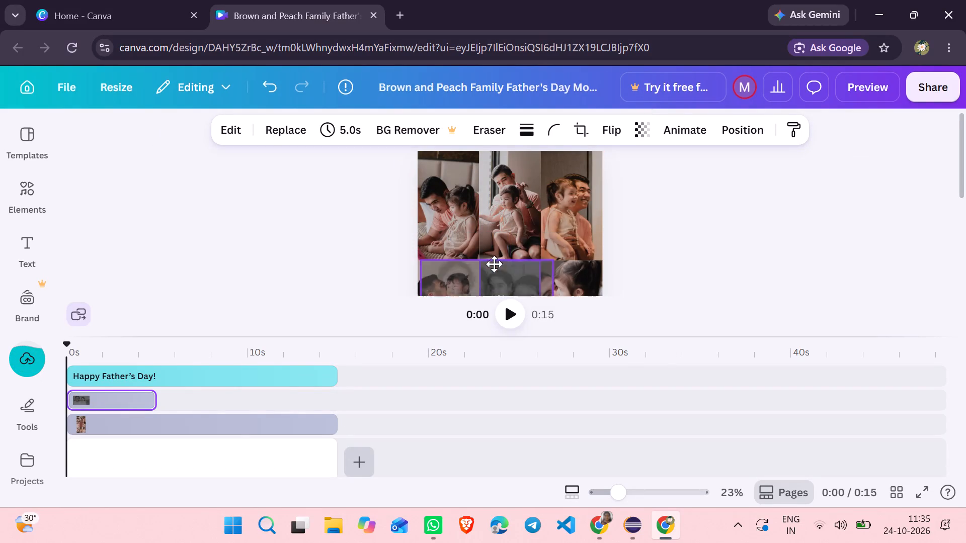
left_click_drag(494, 264, 459, 204)
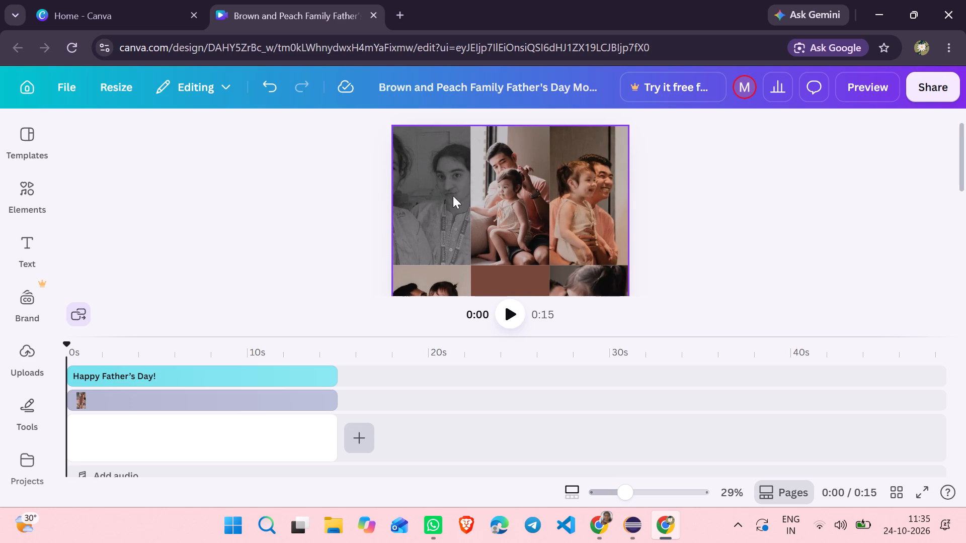
Adjust the crop of the black-and-white photo in the collage's top-left frame, shifting it sideways to centre the person with dark hair.
double_click(453, 196)
left_click_drag(453, 196, 424, 198)
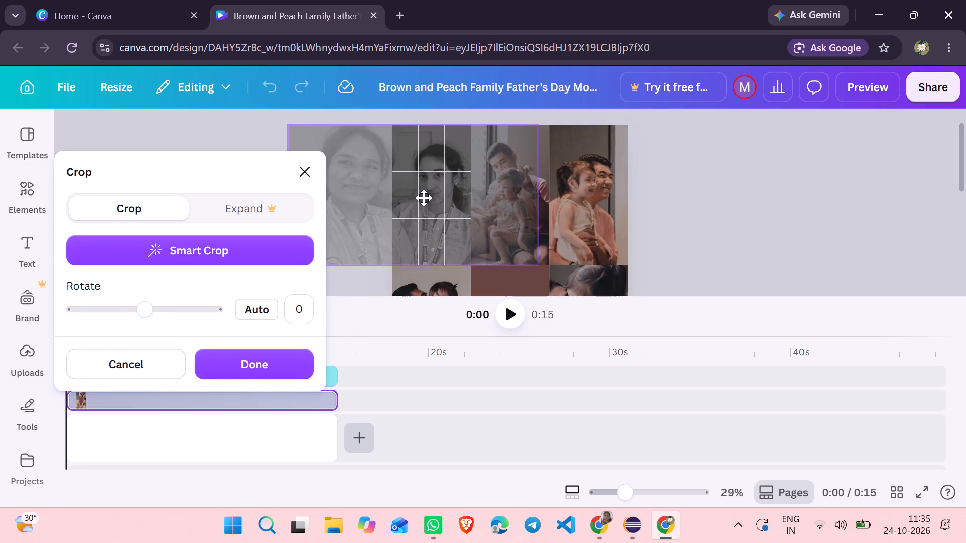
left_click_drag(424, 198, 417, 198)
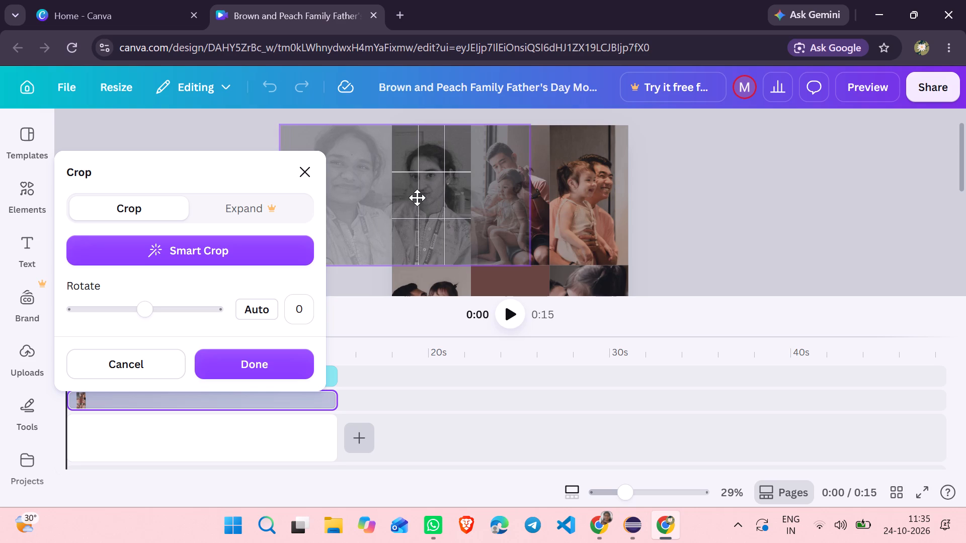
left_click_drag(417, 198, 432, 200)
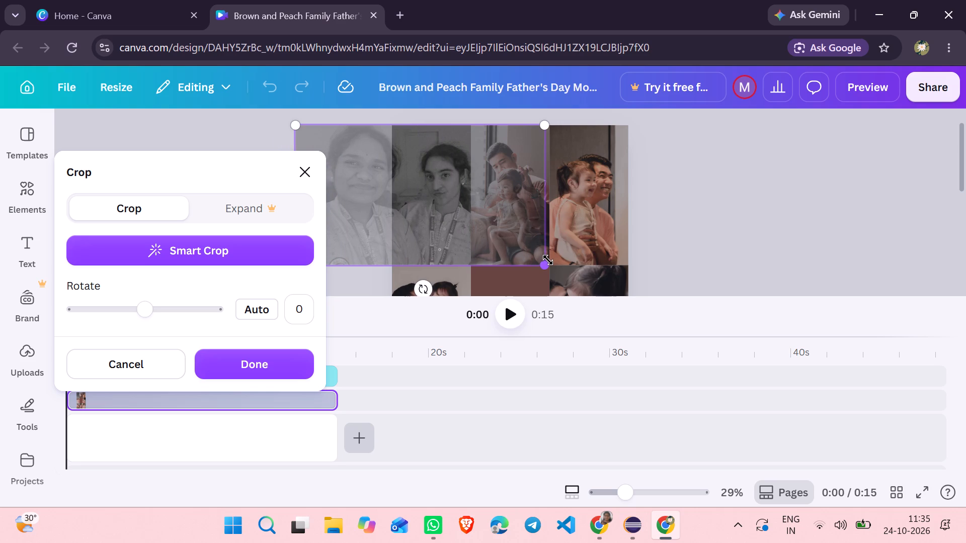
left_click_drag(547, 265, 420, 198)
double_click(293, 129)
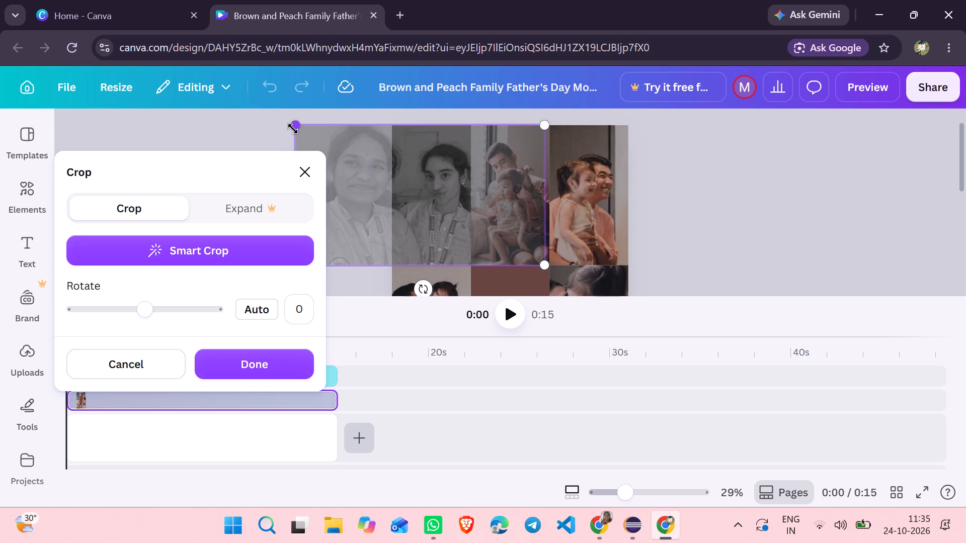
left_click(296, 129)
left_click_drag(296, 129, 311, 136)
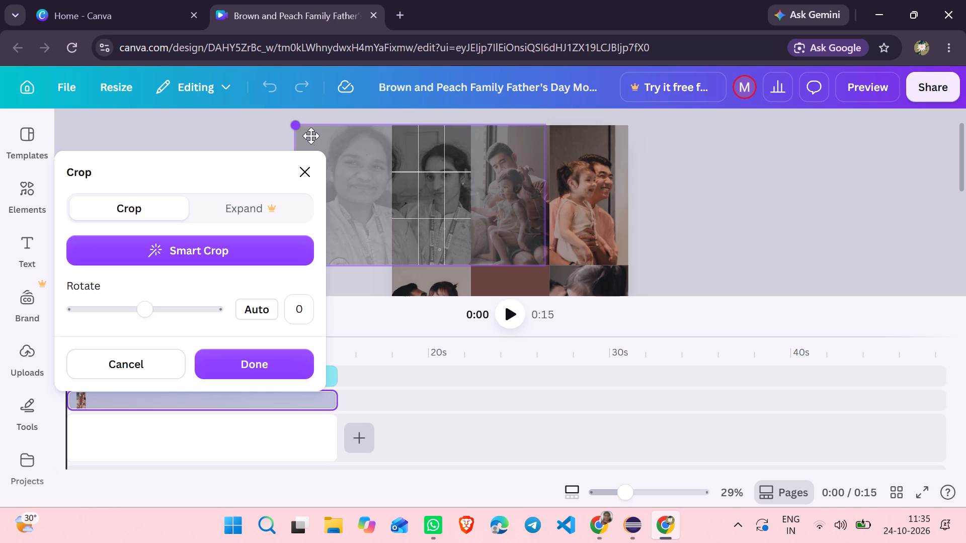
left_click_drag(311, 136, 292, 123)
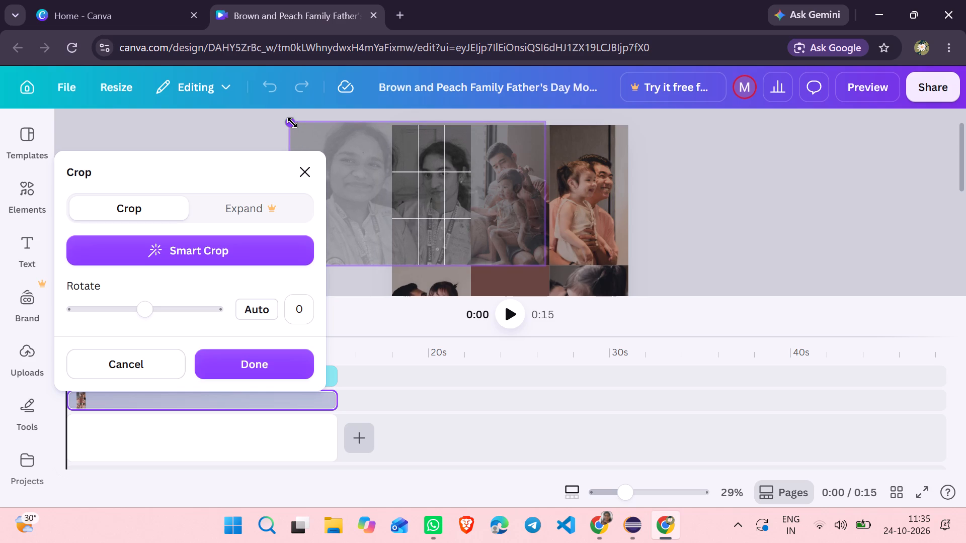
left_click_drag(292, 123, 295, 124)
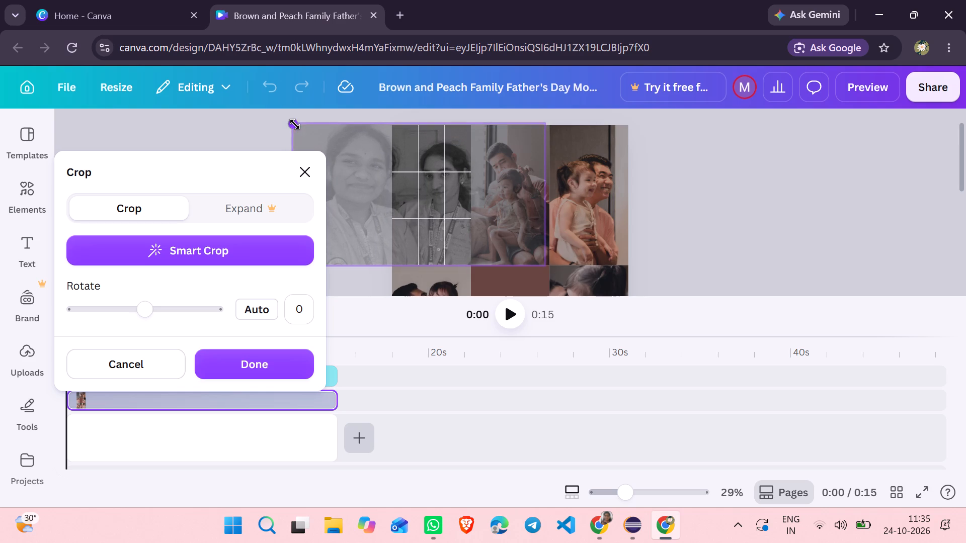
left_click_drag(295, 124, 427, 198)
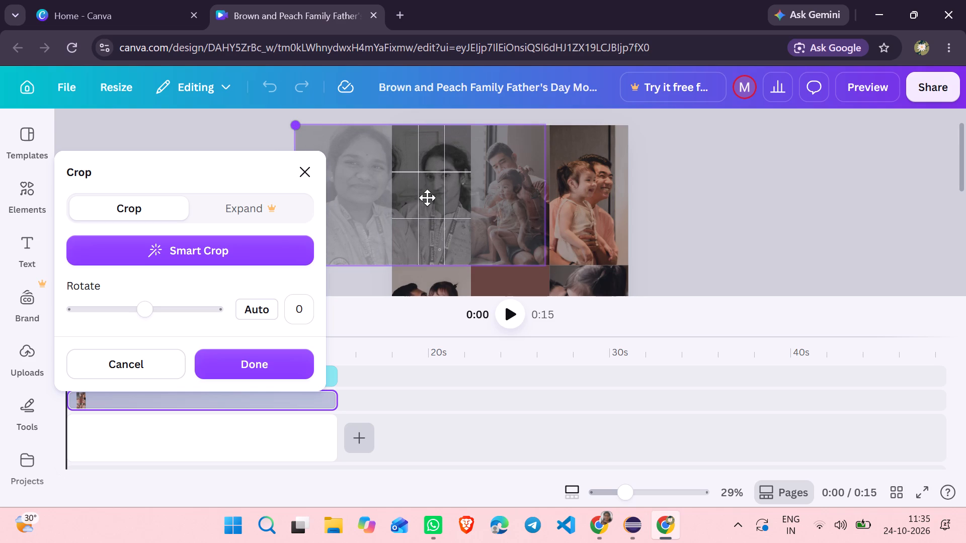
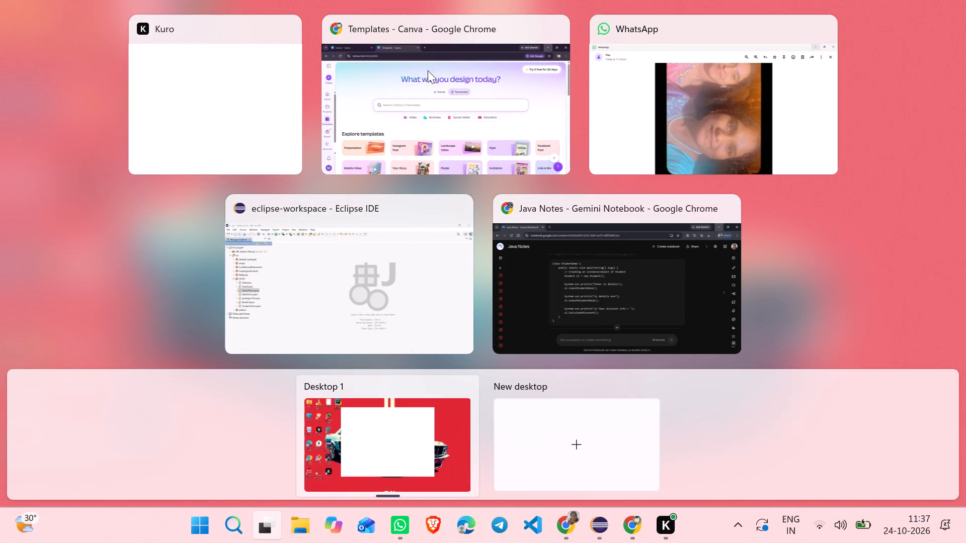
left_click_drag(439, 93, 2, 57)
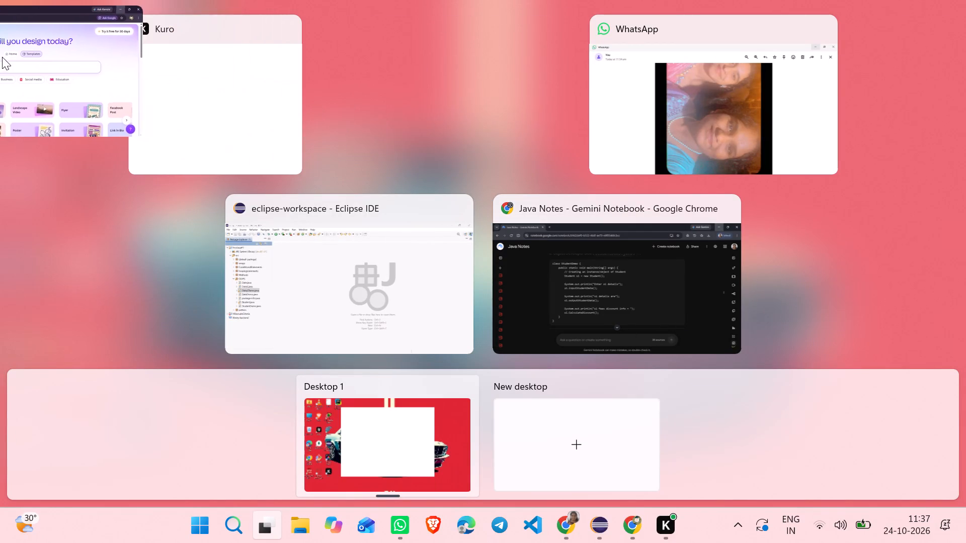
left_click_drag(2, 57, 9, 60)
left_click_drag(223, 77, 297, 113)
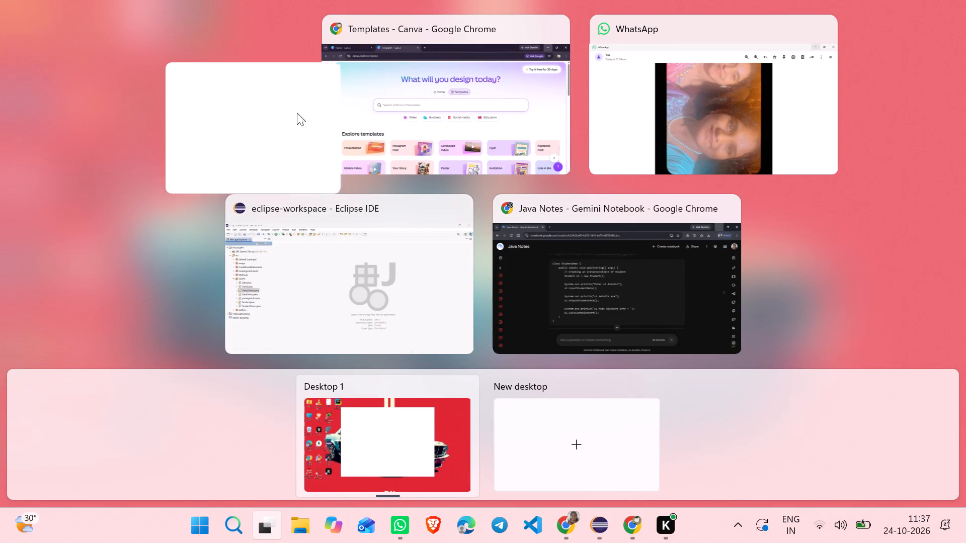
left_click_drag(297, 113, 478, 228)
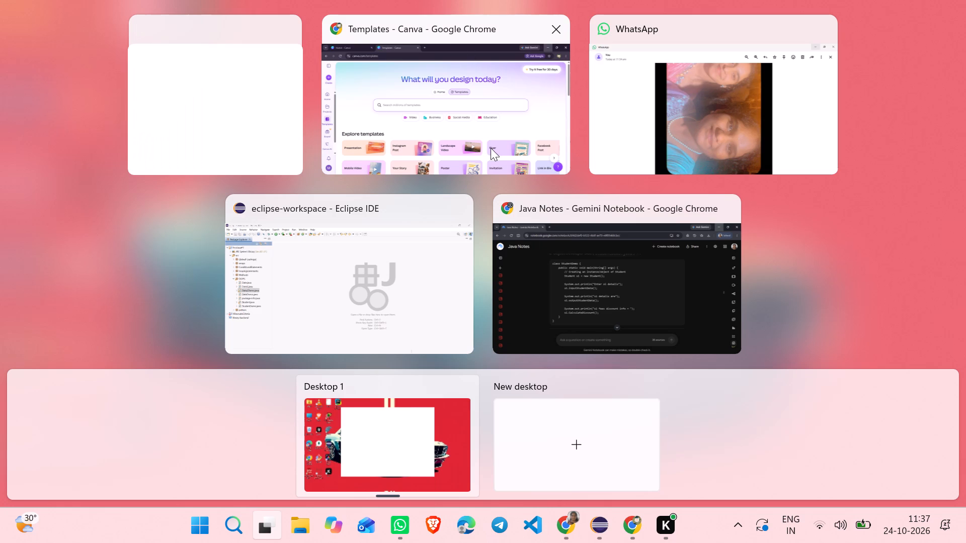
Switch to the Chrome window with the Canva Templates page and open the Instagram Post template category.
left_click(491, 148)
scroll(586, 323, "down", 1)
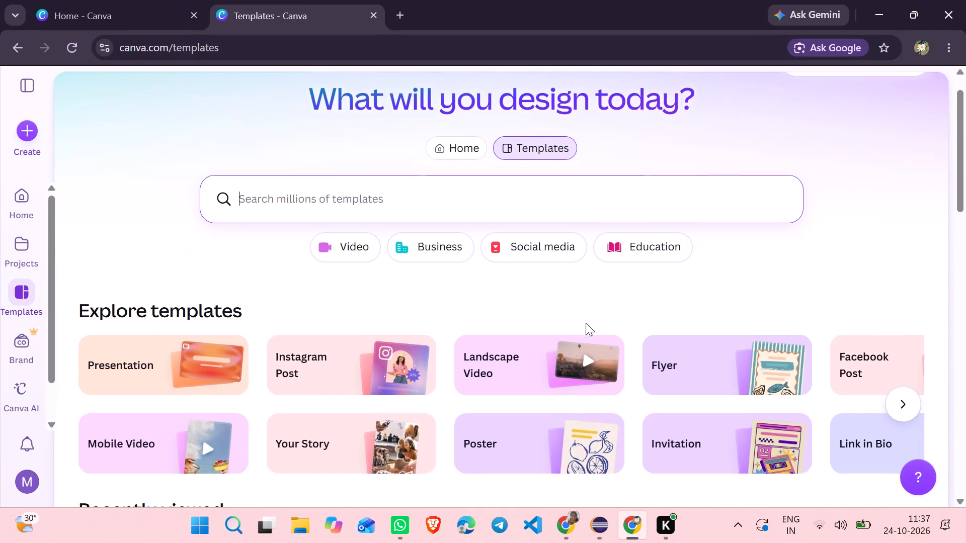
scroll(586, 323, "down", 2)
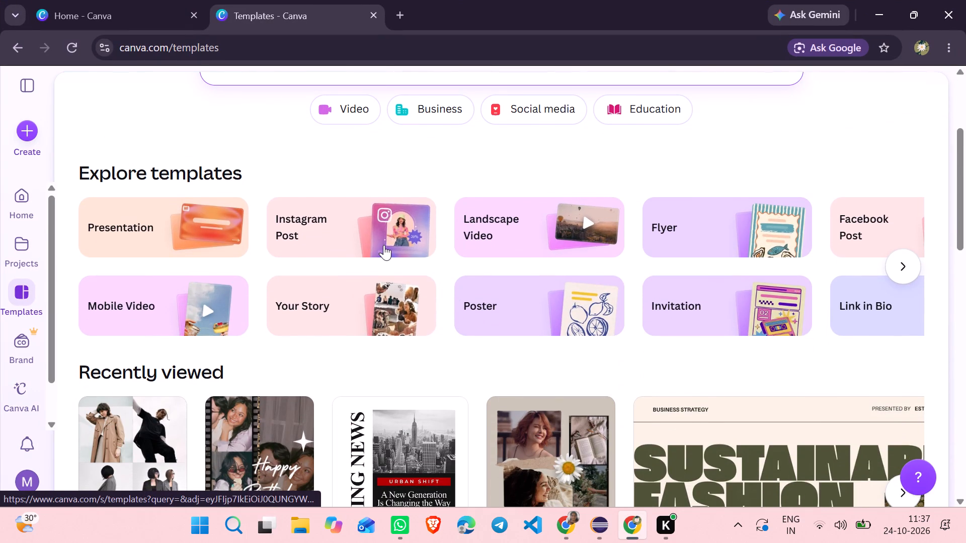
left_click(384, 245)
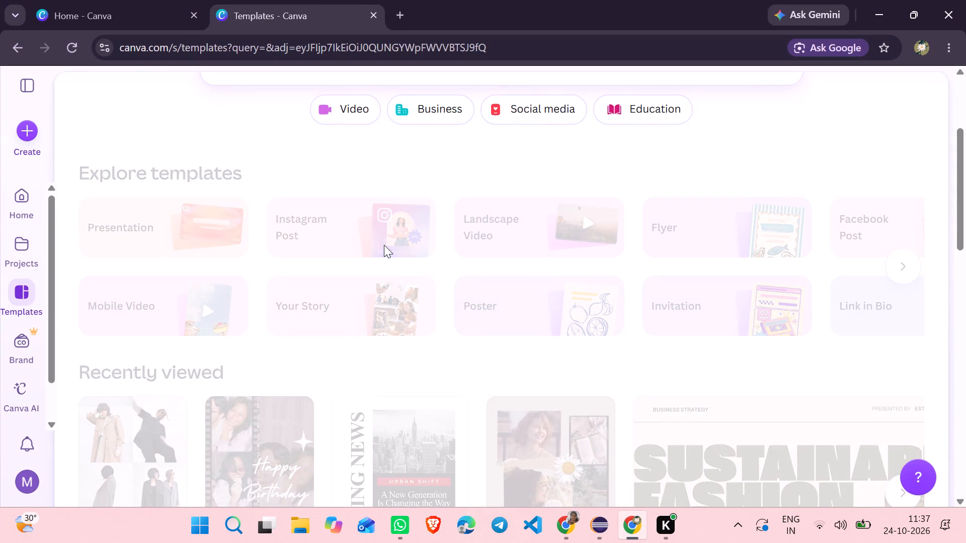
Find the Beige Aesthetic Photo Collage Portrait Instagram Post template among the Instagram Post templates and start customising it.
scroll(509, 323, "down", 1)
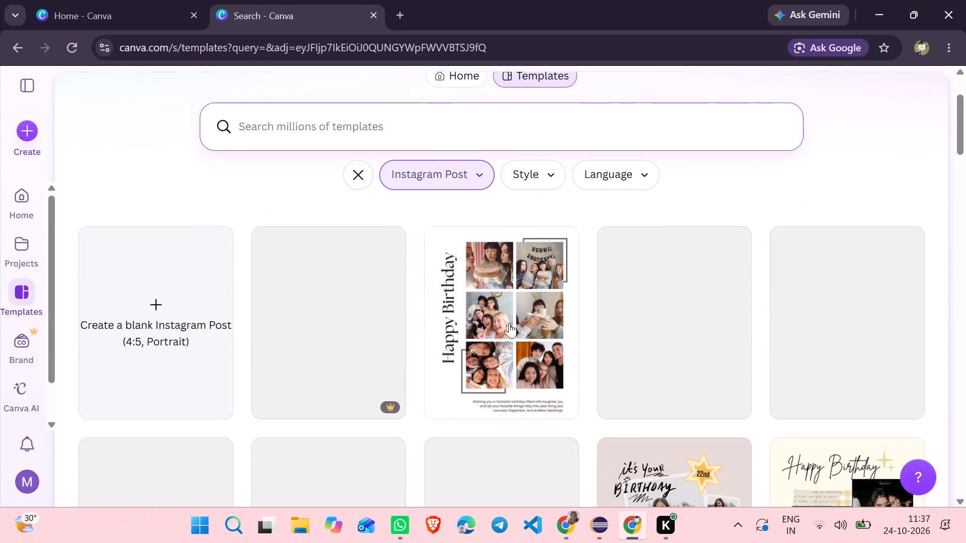
scroll(509, 323, "down", 1)
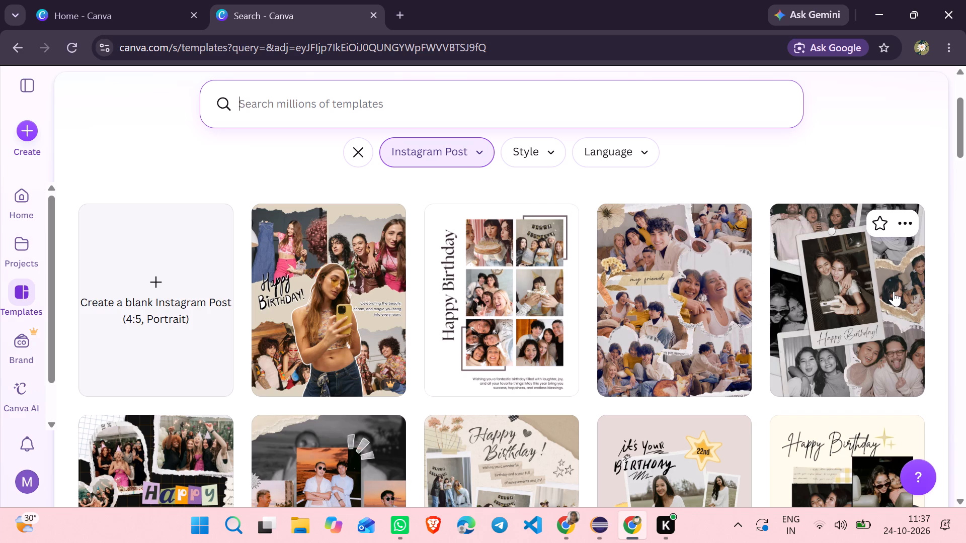
scroll(894, 291, "down", 1)
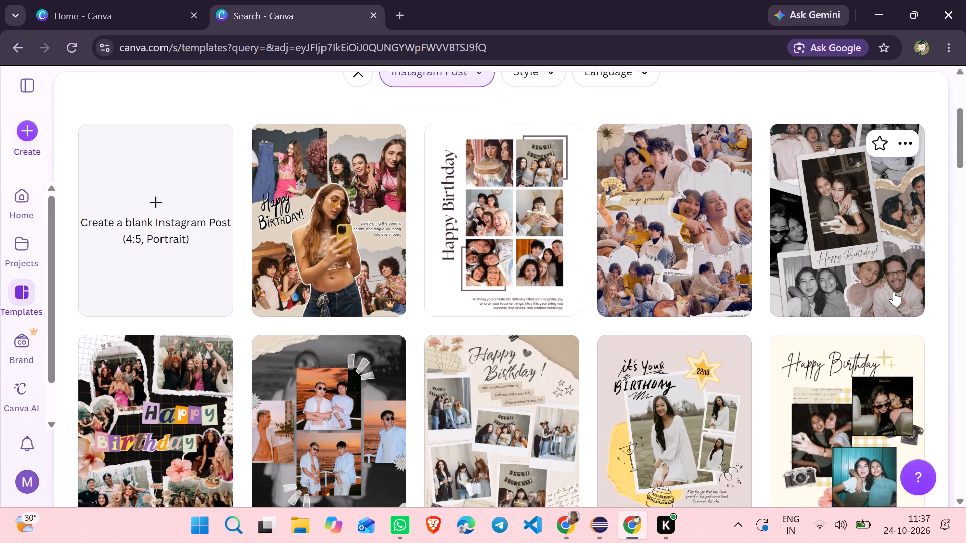
scroll(894, 291, "down", 3)
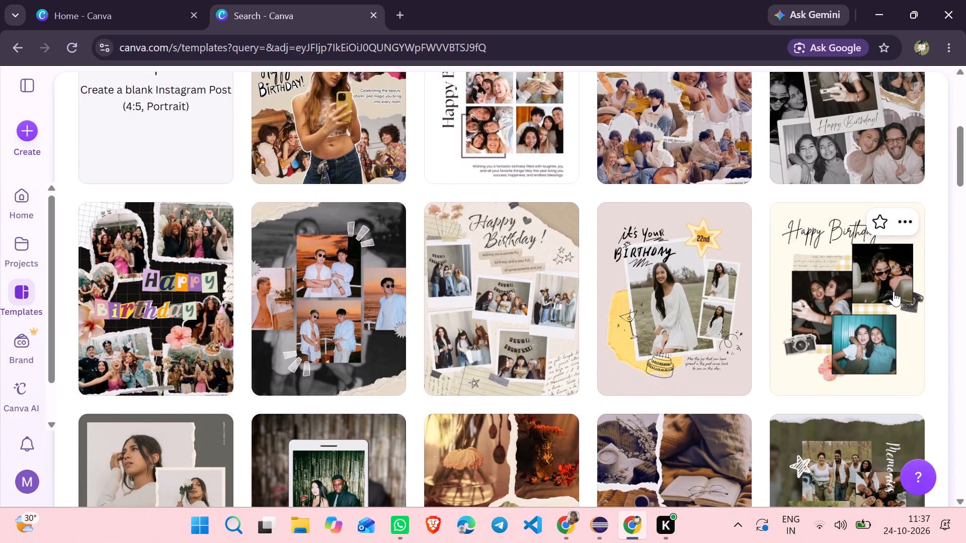
scroll(894, 291, "down", 1)
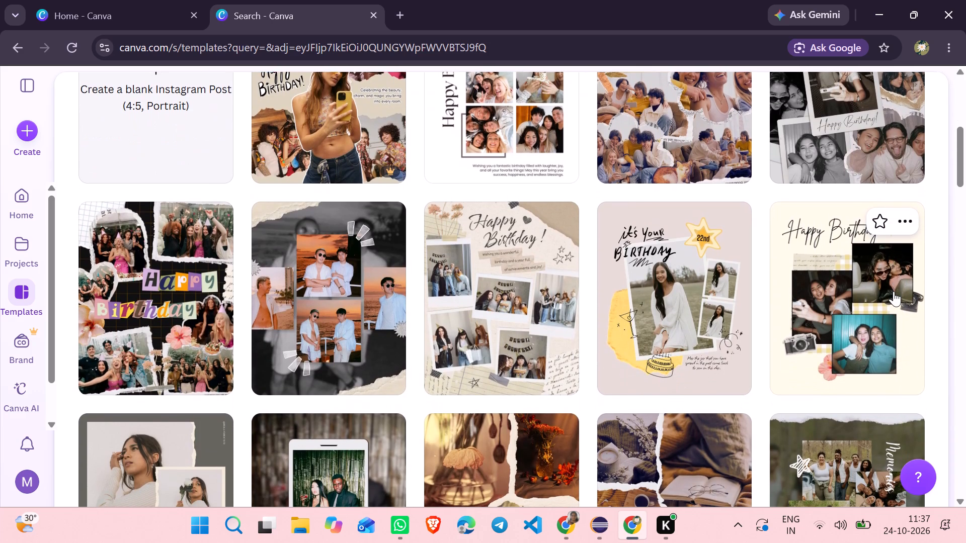
scroll(894, 291, "down", 1)
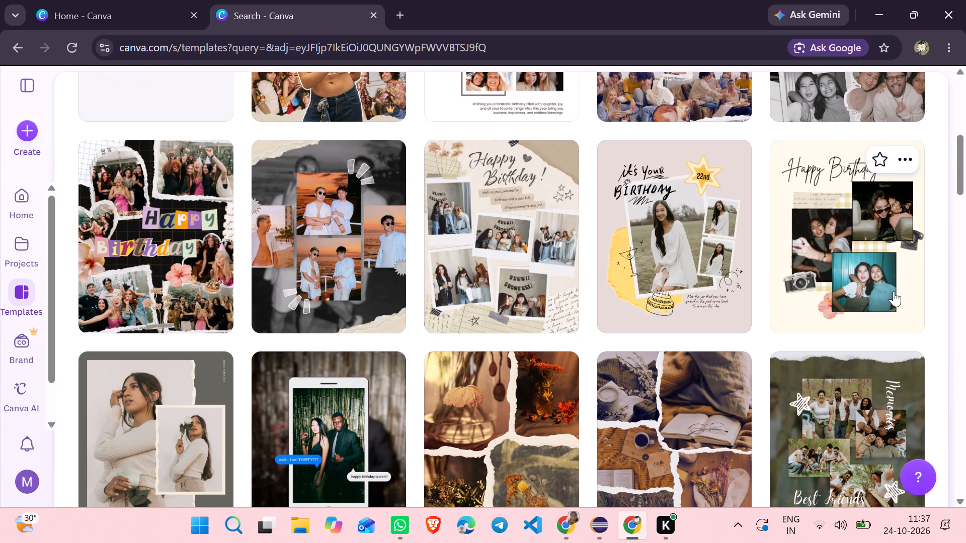
scroll(894, 291, "down", 2)
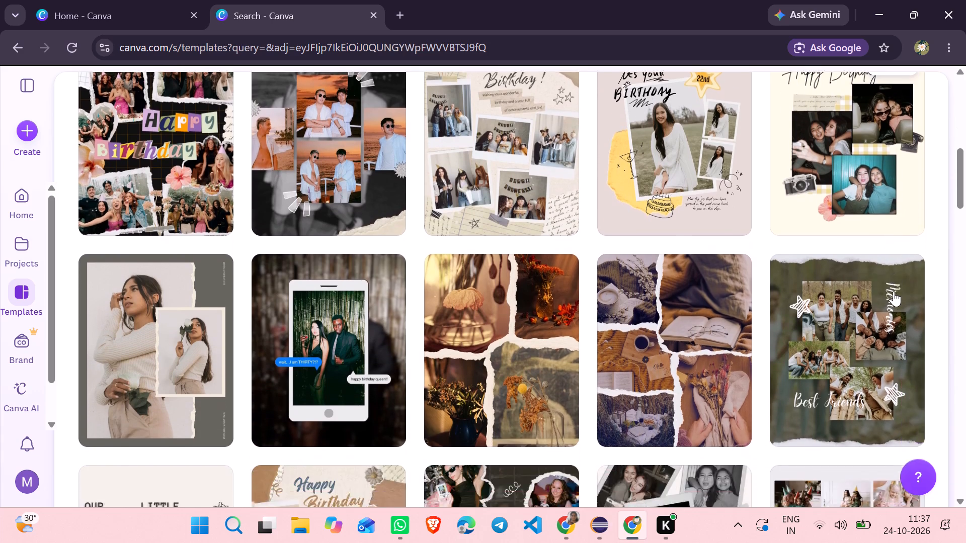
scroll(894, 291, "down", 1)
scroll(894, 291, "up", 6)
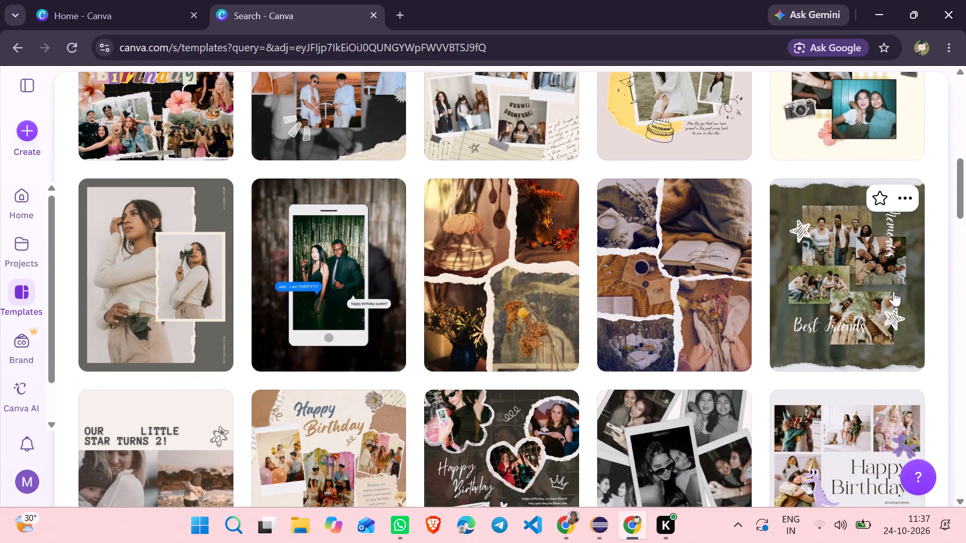
left_click(178, 247)
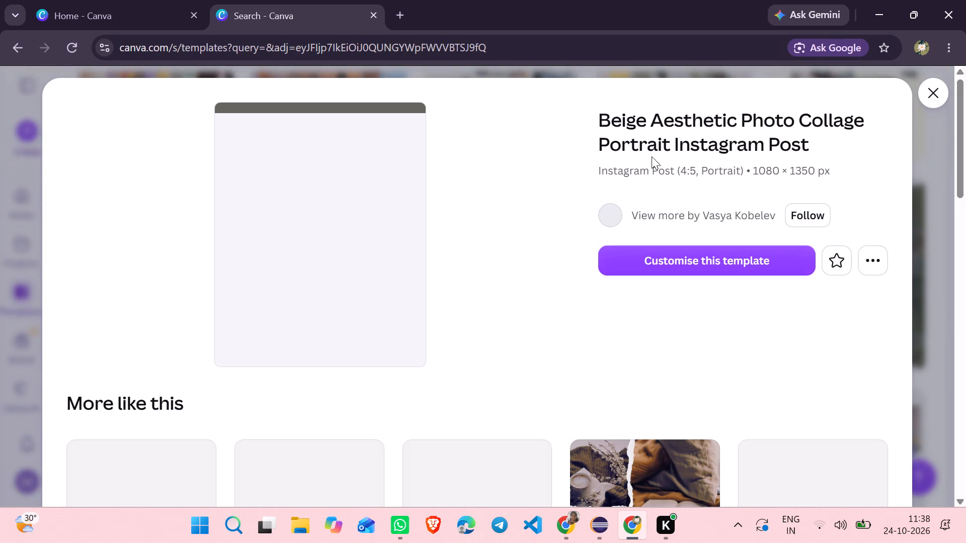
left_click(700, 261)
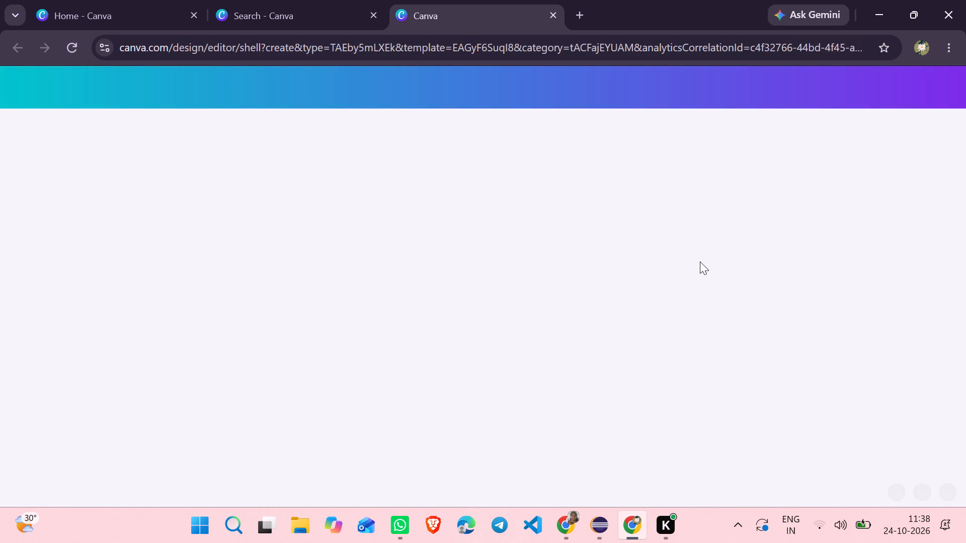
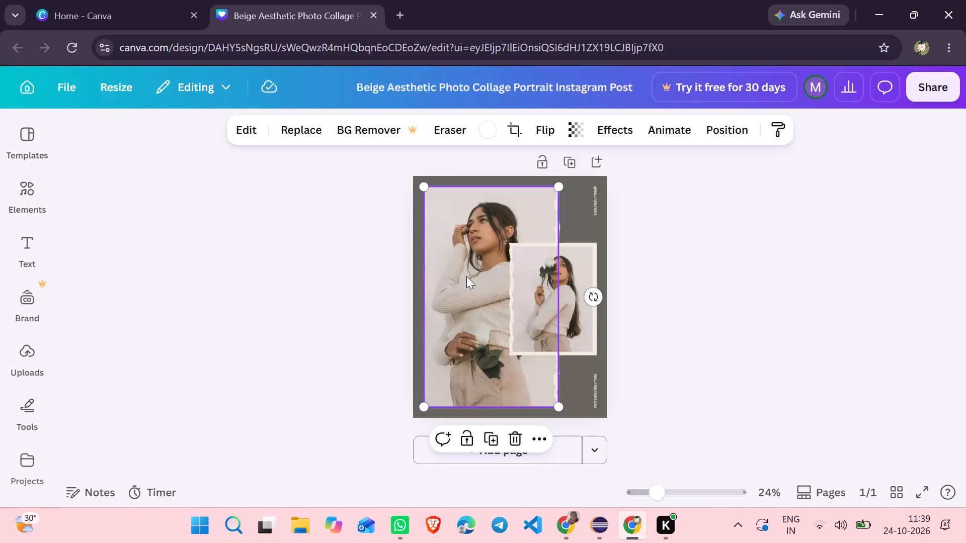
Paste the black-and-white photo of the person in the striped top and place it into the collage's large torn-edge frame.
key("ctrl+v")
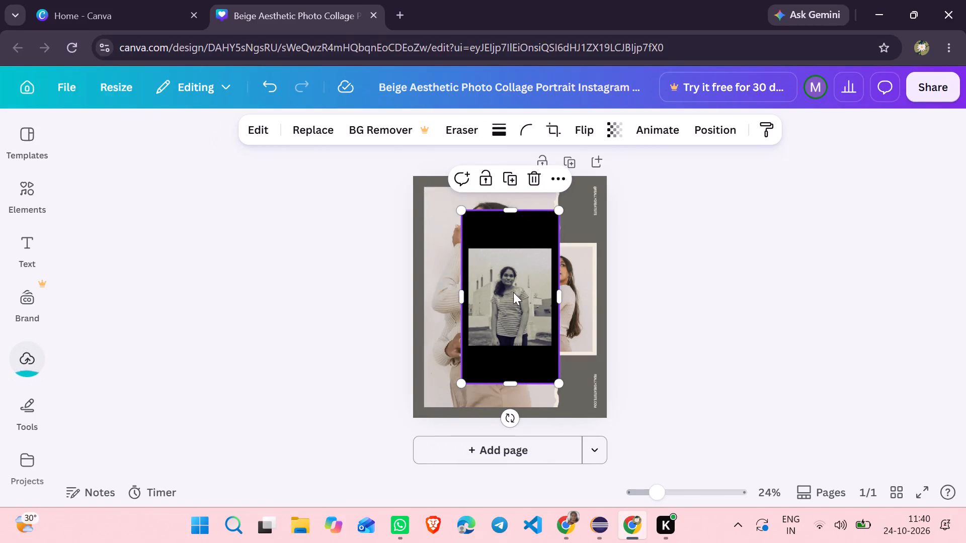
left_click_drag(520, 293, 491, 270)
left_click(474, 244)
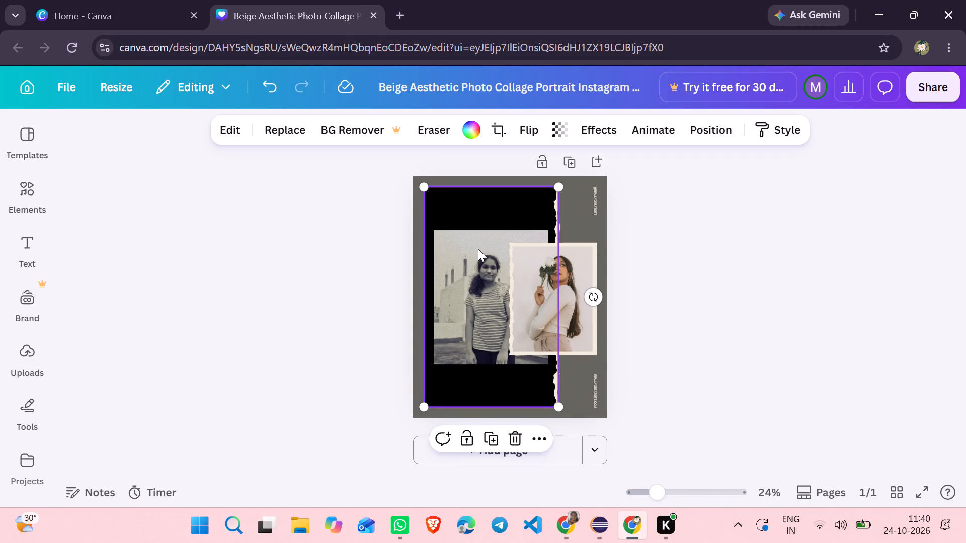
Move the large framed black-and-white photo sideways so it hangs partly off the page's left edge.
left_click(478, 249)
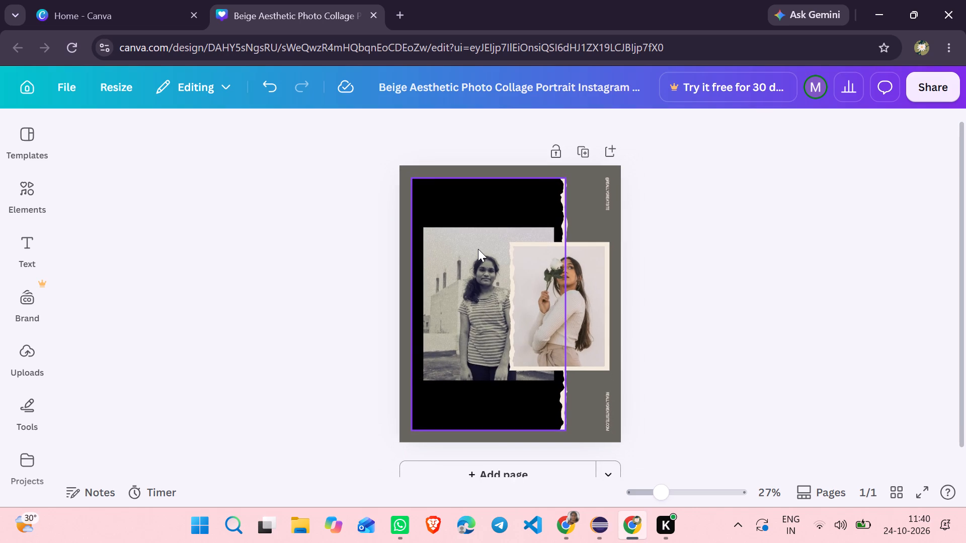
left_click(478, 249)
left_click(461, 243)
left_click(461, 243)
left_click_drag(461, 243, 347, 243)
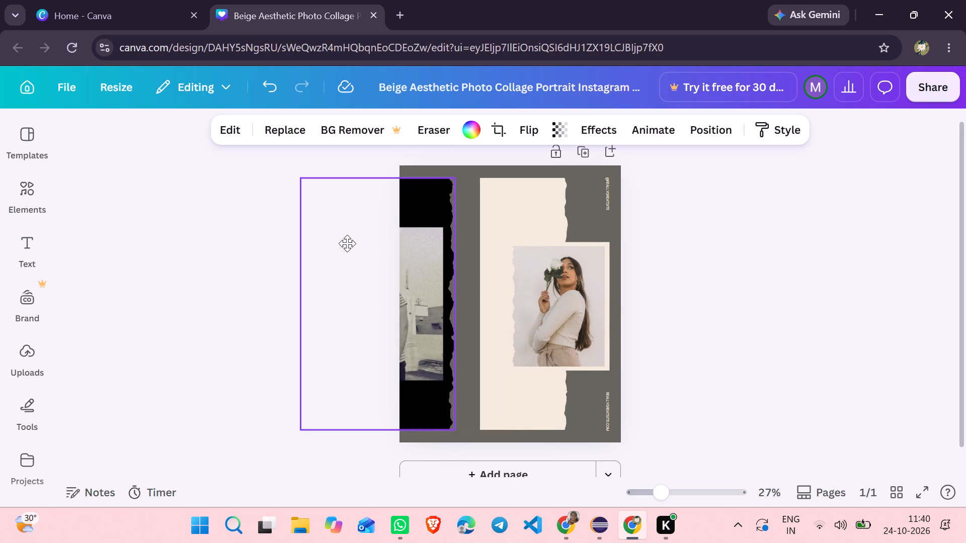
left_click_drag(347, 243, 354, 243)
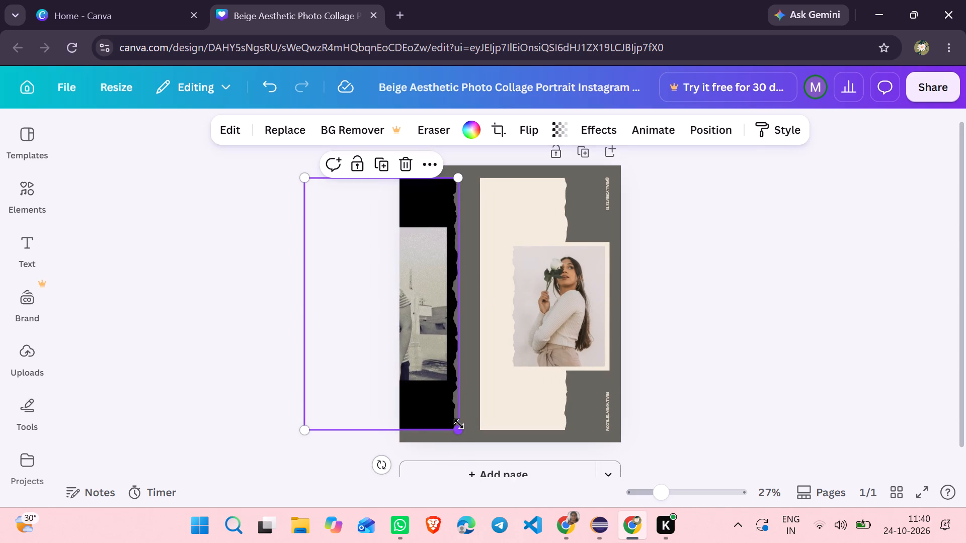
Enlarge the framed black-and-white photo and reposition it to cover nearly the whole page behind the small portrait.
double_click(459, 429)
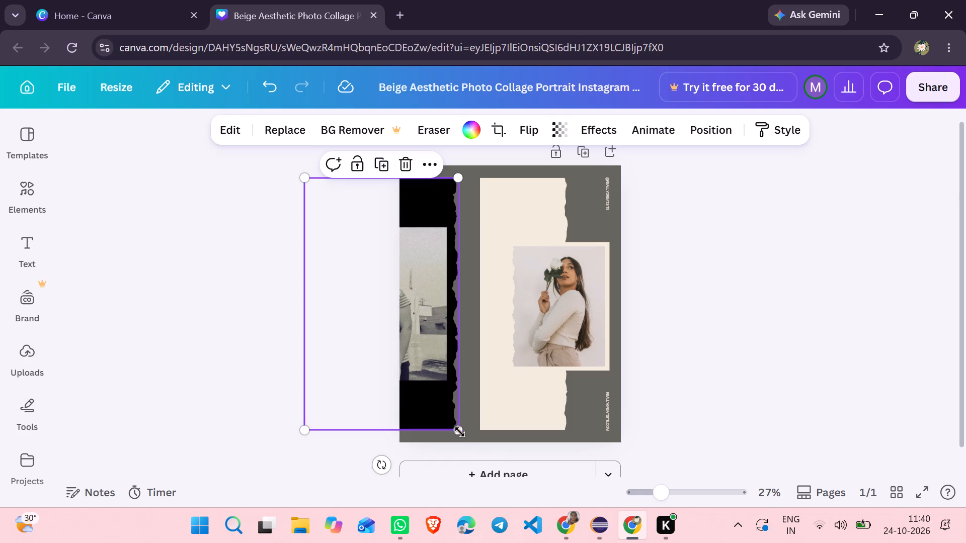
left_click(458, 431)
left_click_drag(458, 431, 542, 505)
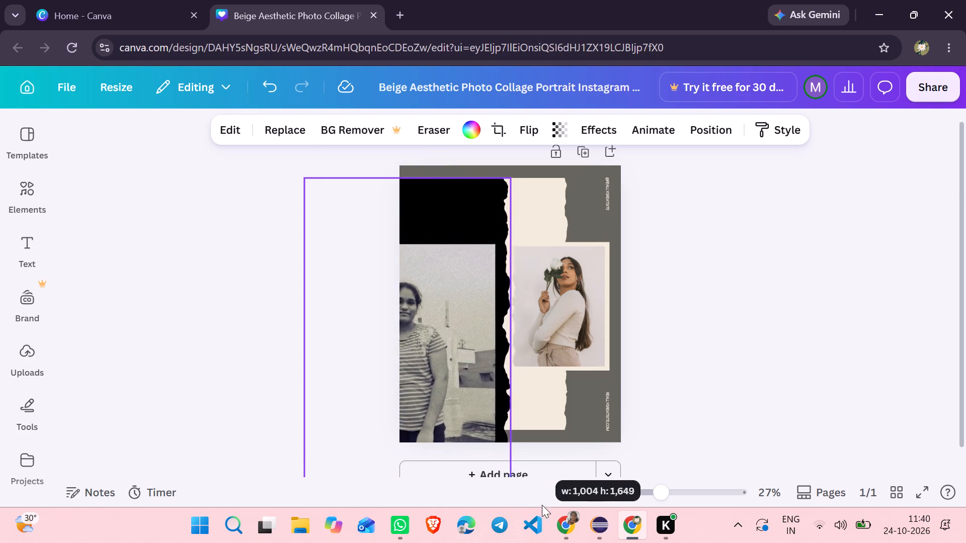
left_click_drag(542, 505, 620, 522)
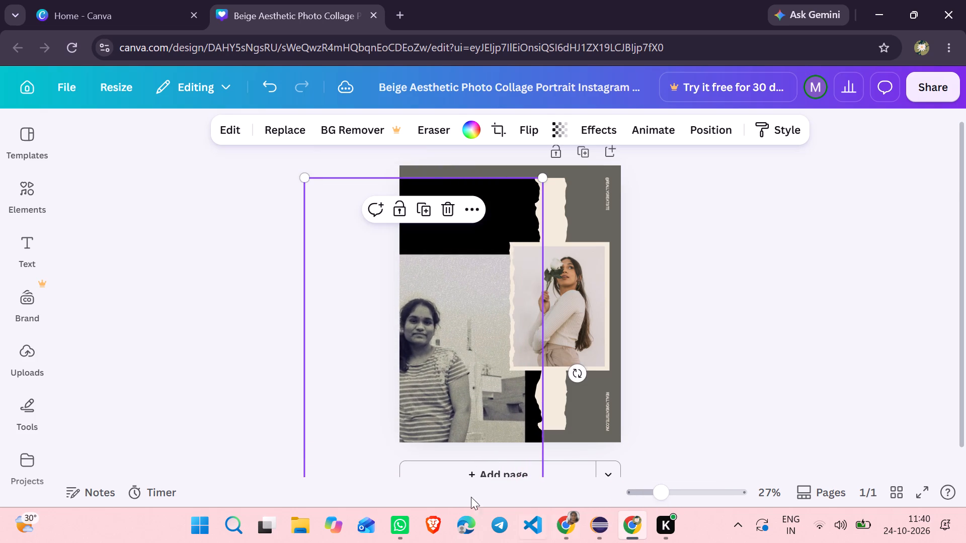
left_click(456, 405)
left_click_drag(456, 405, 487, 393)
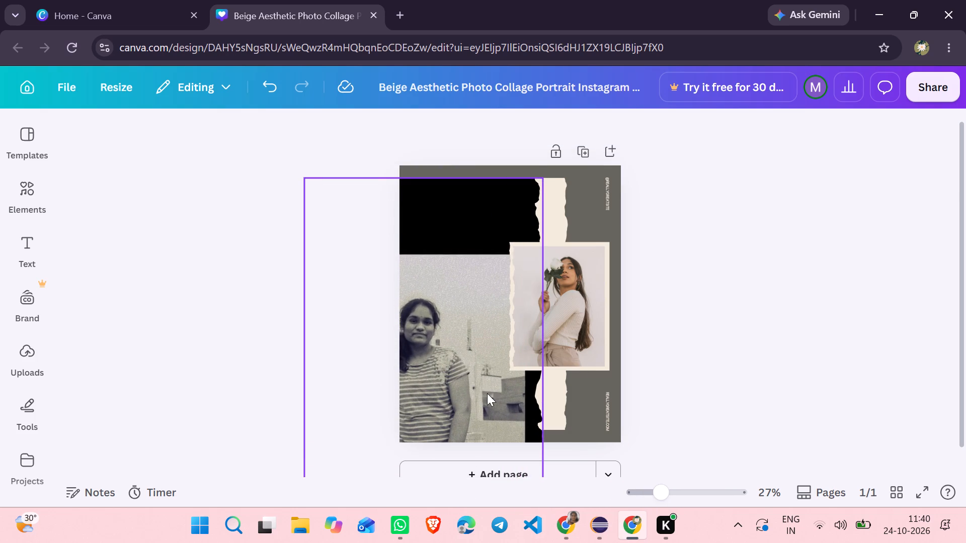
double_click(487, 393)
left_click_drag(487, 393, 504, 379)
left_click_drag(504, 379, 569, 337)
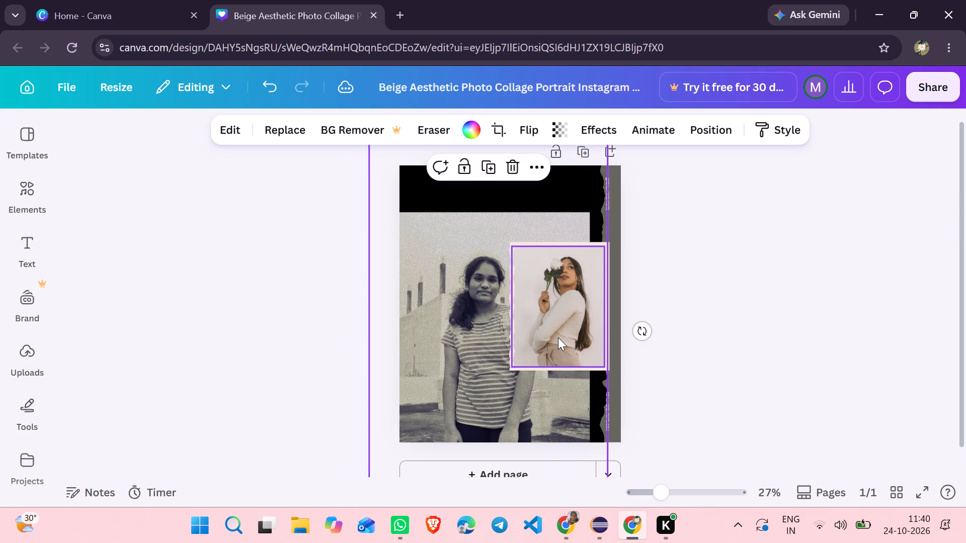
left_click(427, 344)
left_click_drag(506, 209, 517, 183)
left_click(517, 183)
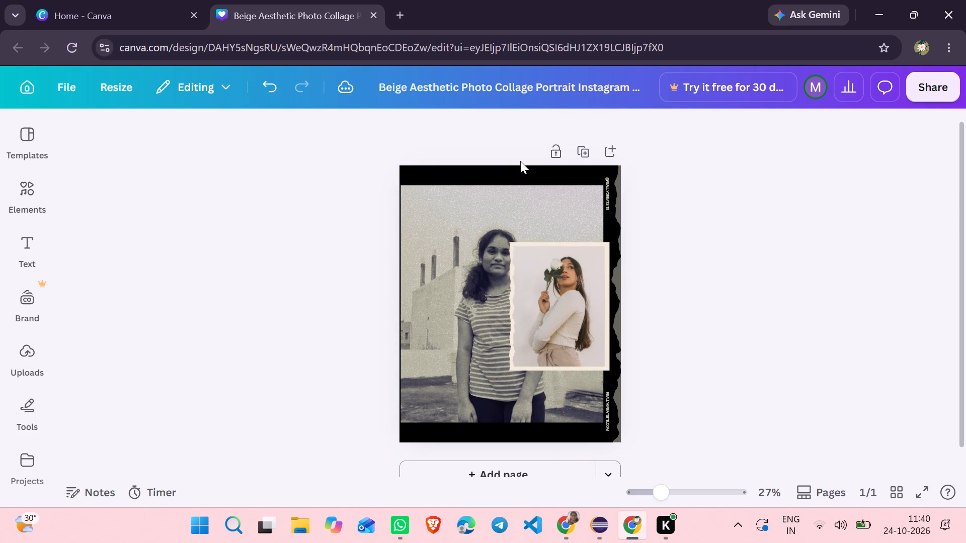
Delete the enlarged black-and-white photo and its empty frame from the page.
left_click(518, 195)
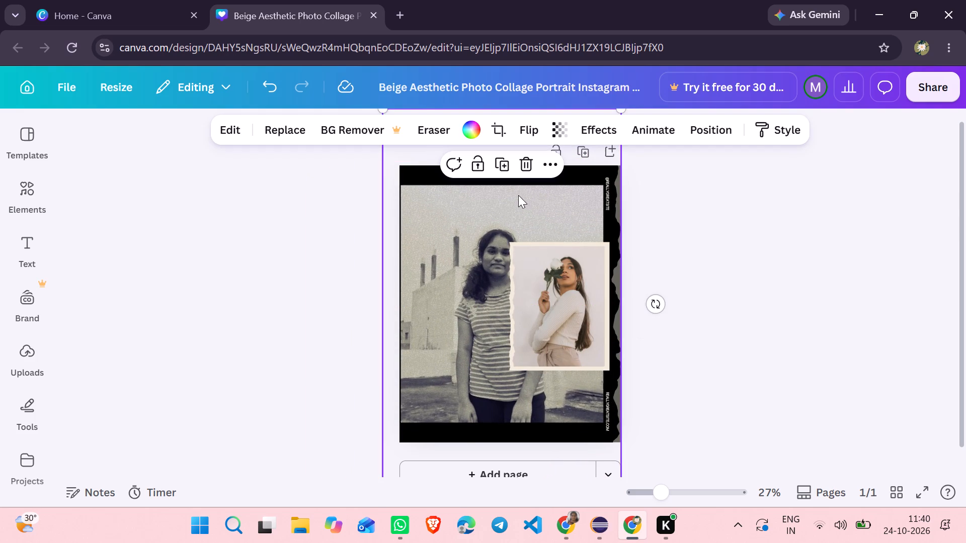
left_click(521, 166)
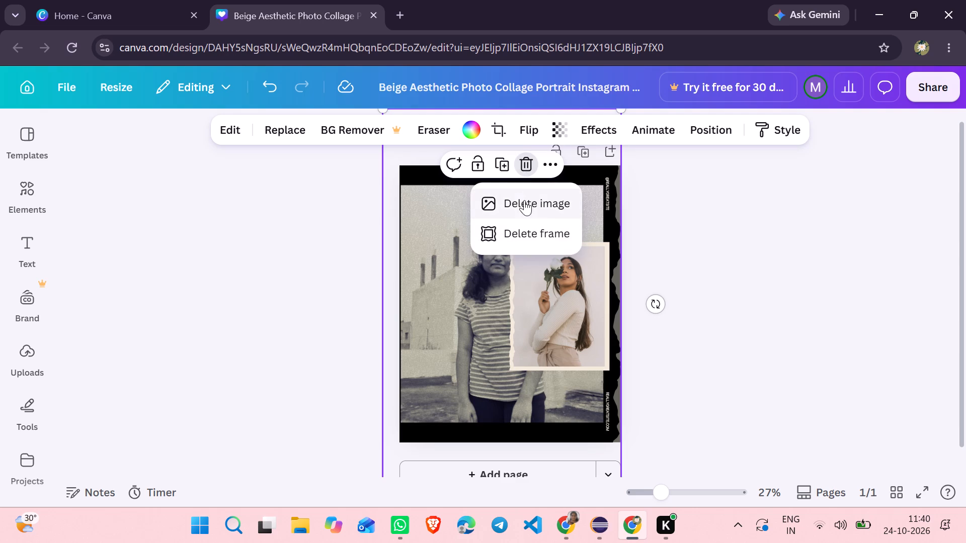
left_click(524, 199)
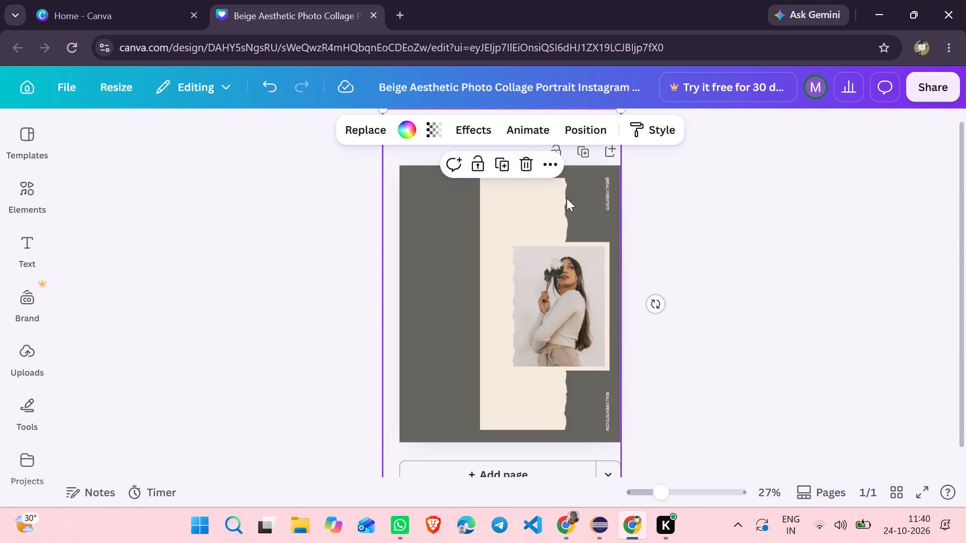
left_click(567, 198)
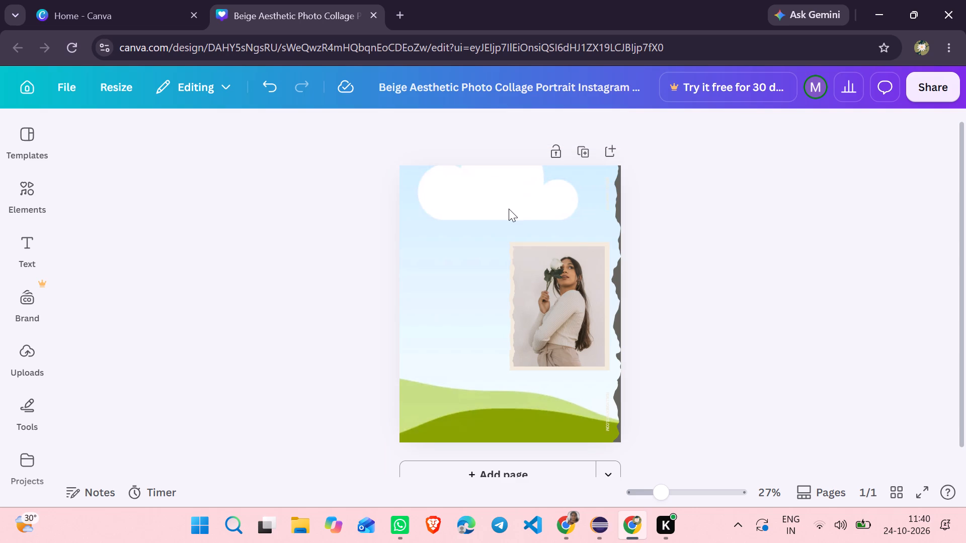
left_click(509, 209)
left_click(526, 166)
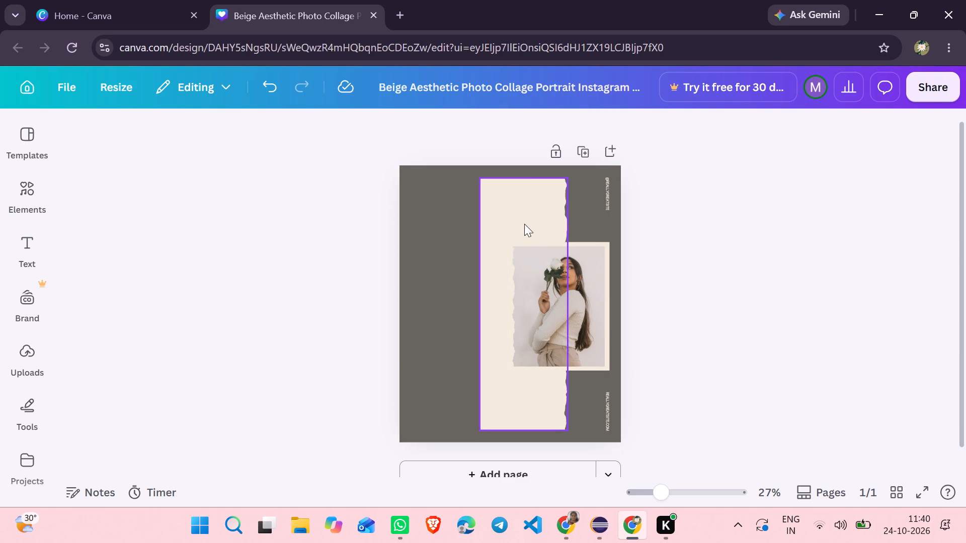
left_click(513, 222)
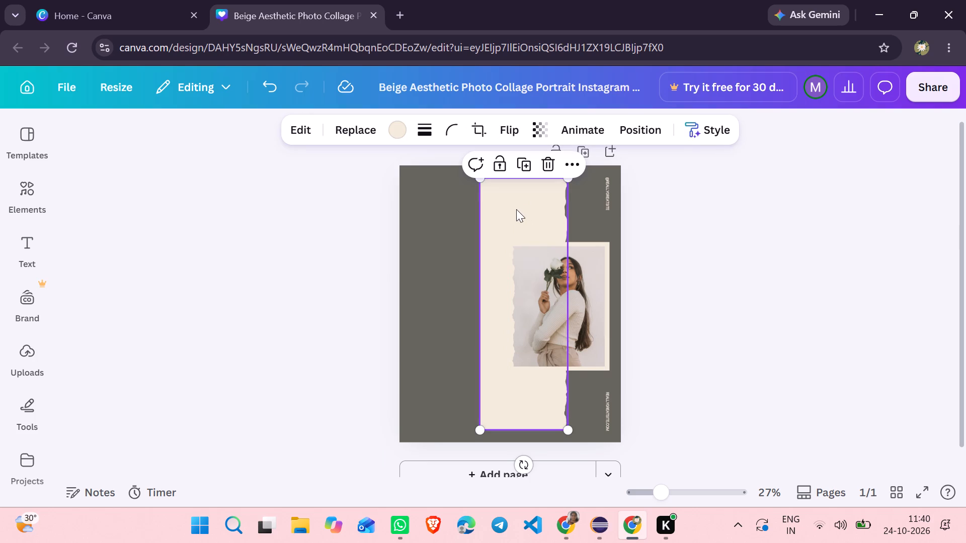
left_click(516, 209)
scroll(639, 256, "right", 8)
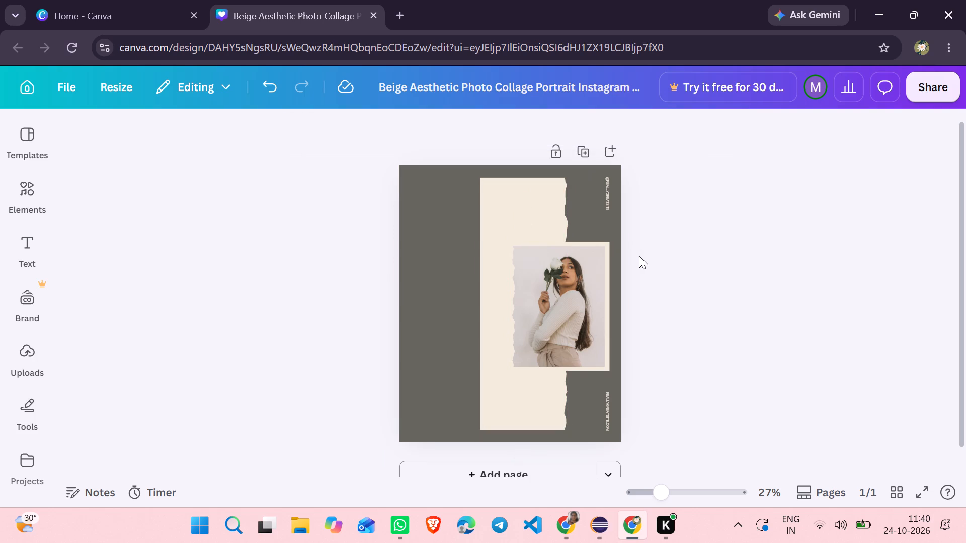
Reapply the recently used Beige Aesthetic Photo Collage Portrait template to the page to restore its original layout.
left_click(36, 140)
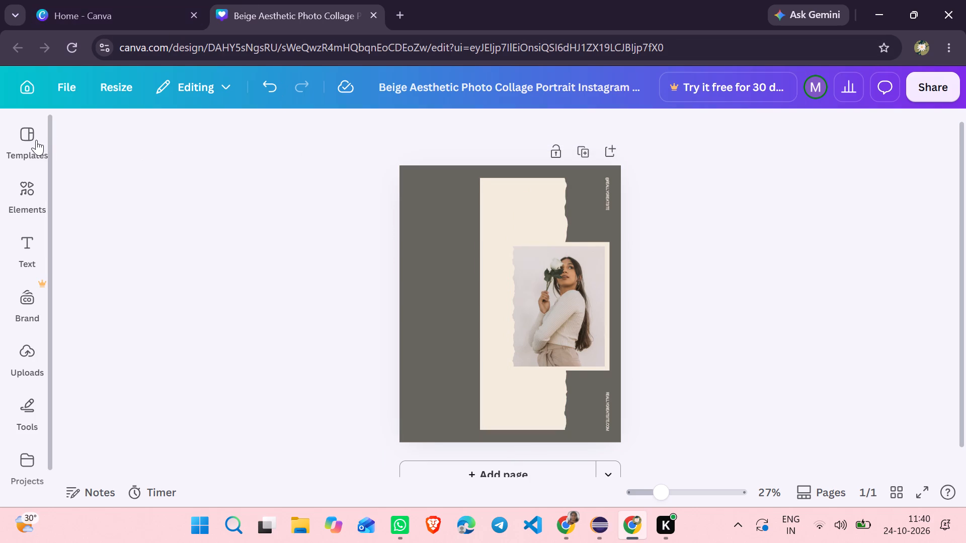
double_click(606, 238)
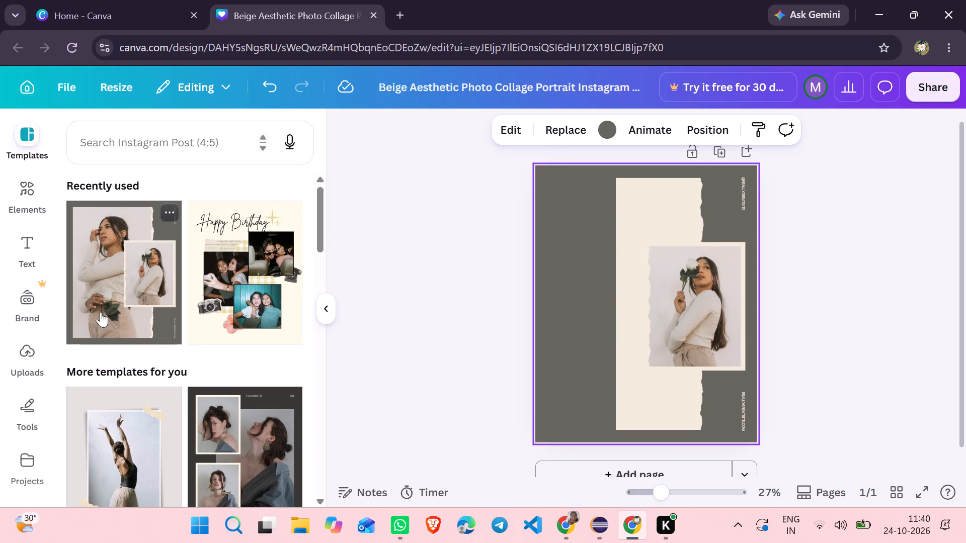
left_click(93, 300)
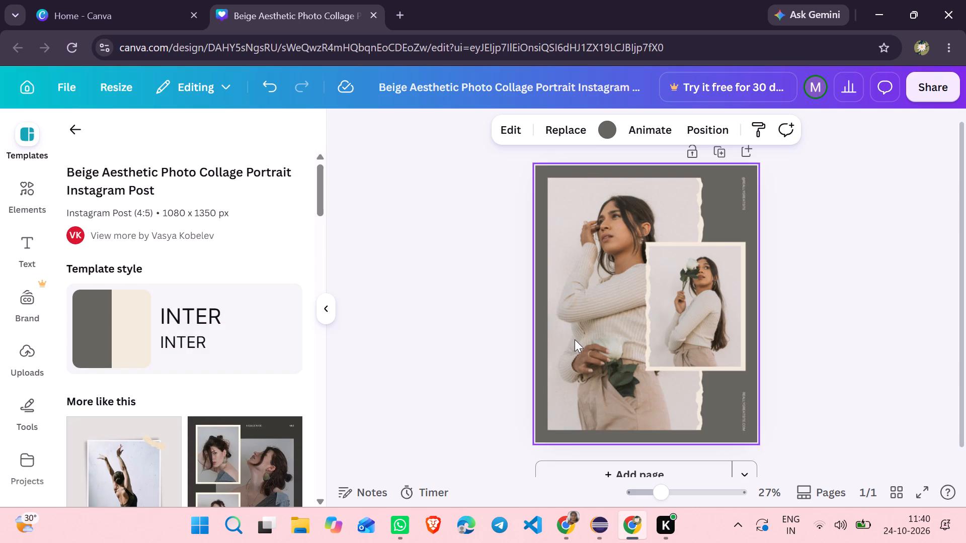
left_click(441, 279)
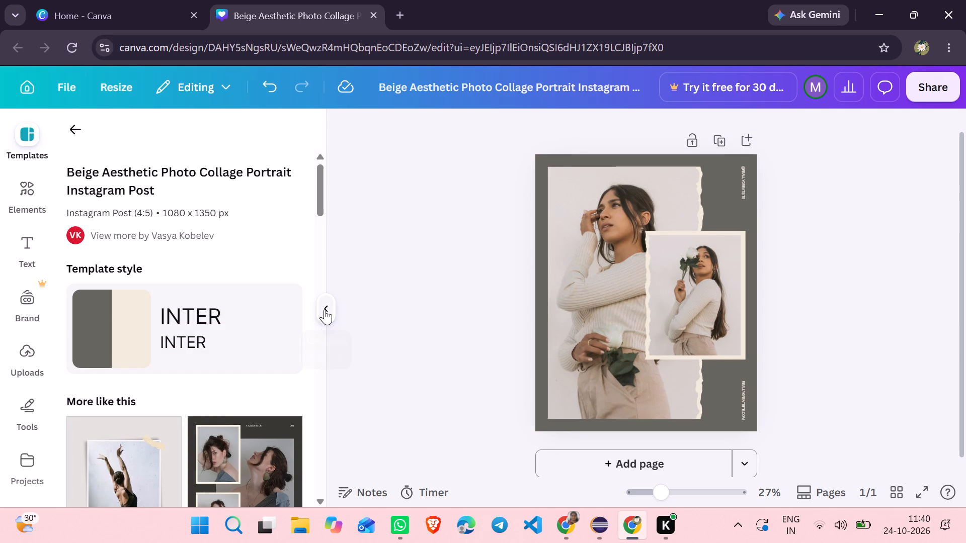
left_click(325, 309)
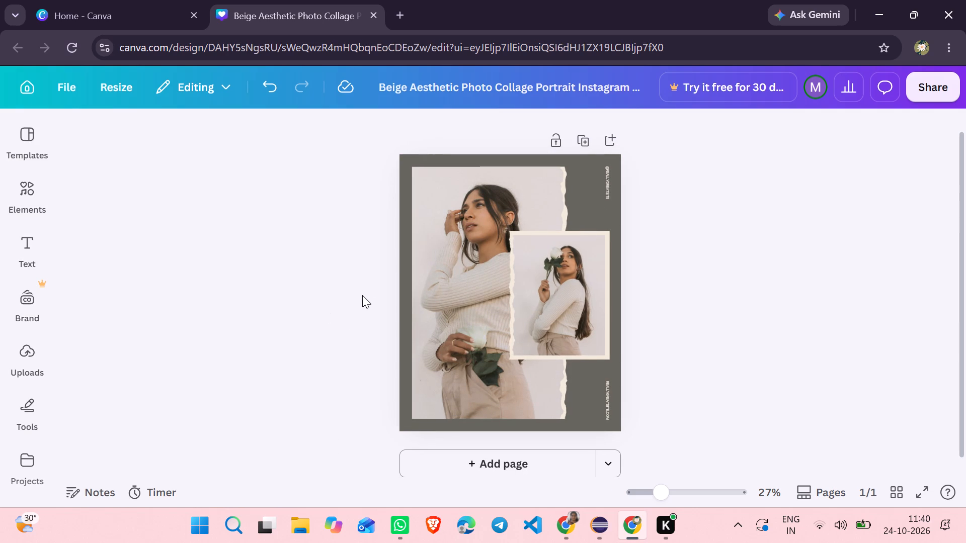
Paste the black-and-white photo again, enlarge it, and place it into the large torn-edge frame over the template picture.
key("ctrl+b")
key("ctrl+v")
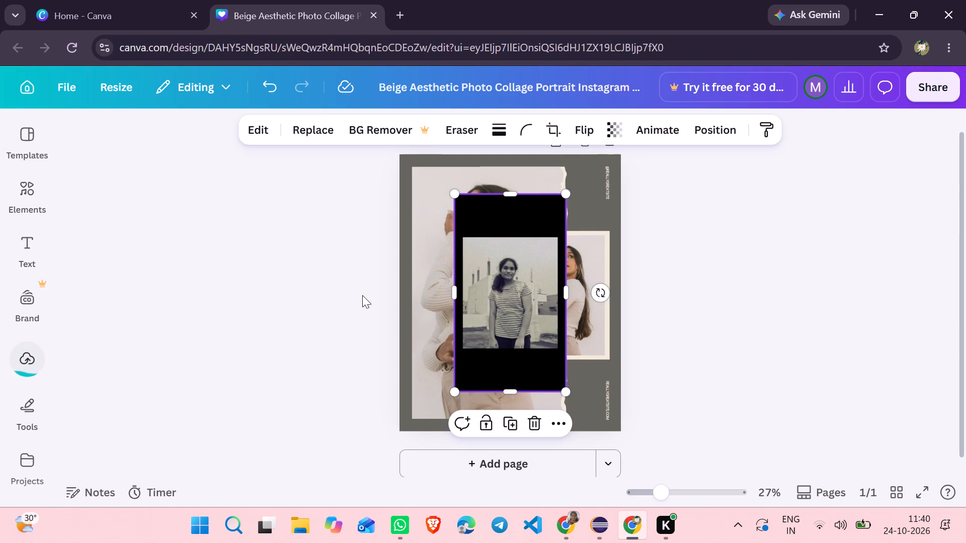
left_click(451, 196)
left_click_drag(451, 196, 347, 44)
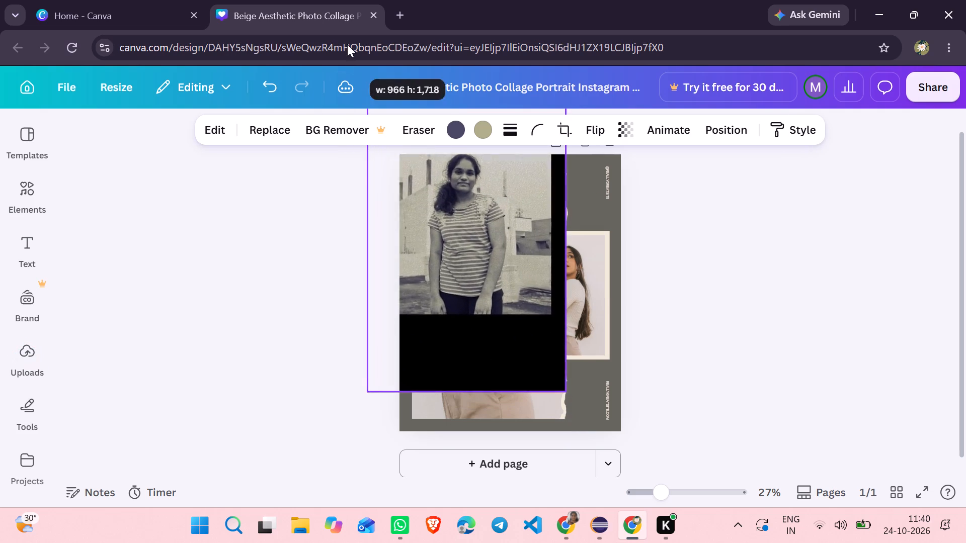
left_click_drag(347, 44, 395, 119)
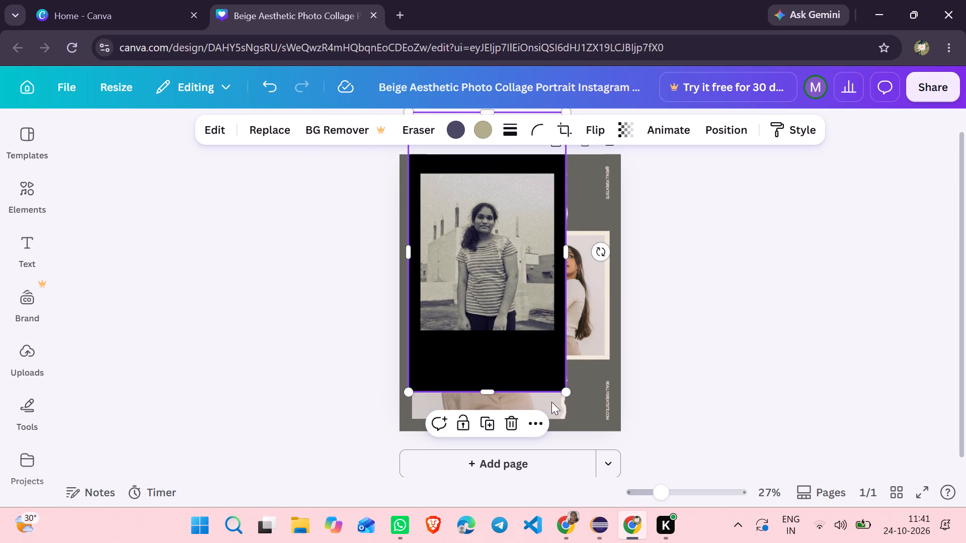
left_click(563, 397)
left_click_drag(563, 397, 585, 422)
left_click_drag(539, 372, 537, 371)
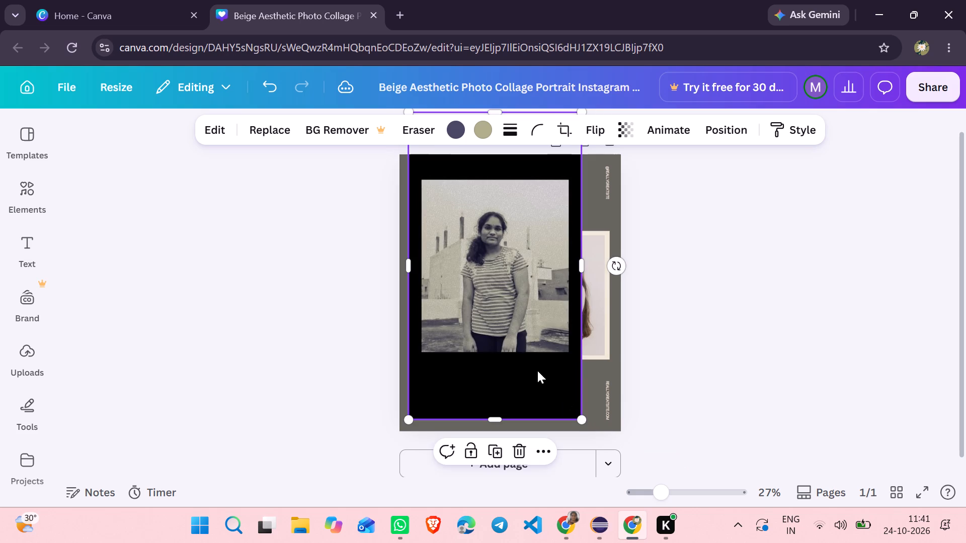
left_click_drag(537, 371, 528, 367)
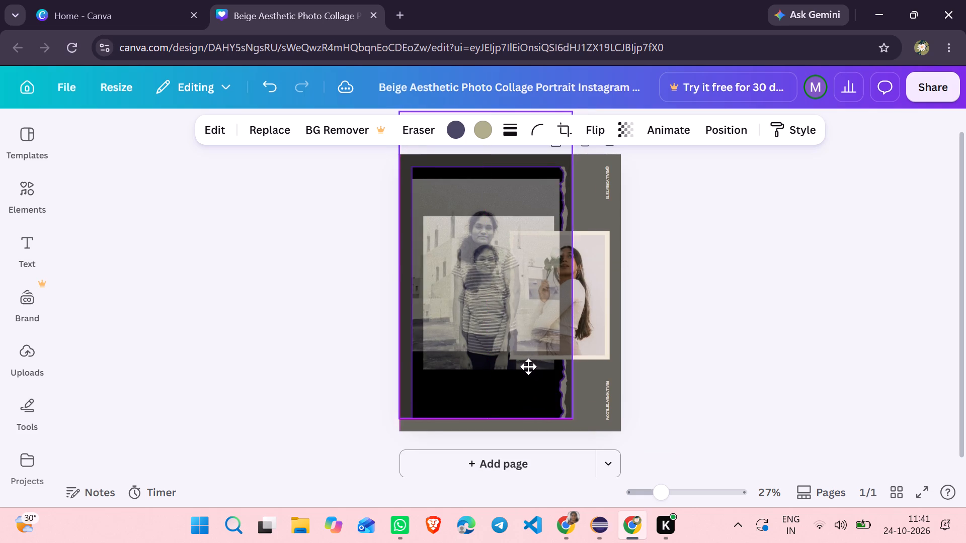
left_click_drag(528, 367, 528, 368)
left_click(528, 368)
left_click(729, 391)
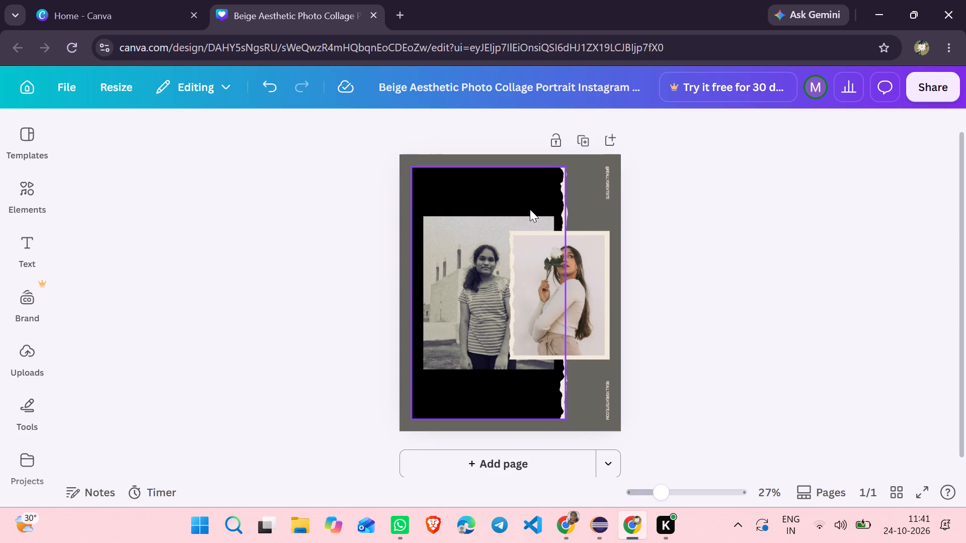
Shift the large framed black-and-white photo slightly to the right on the page.
left_click_drag(529, 210, 536, 208)
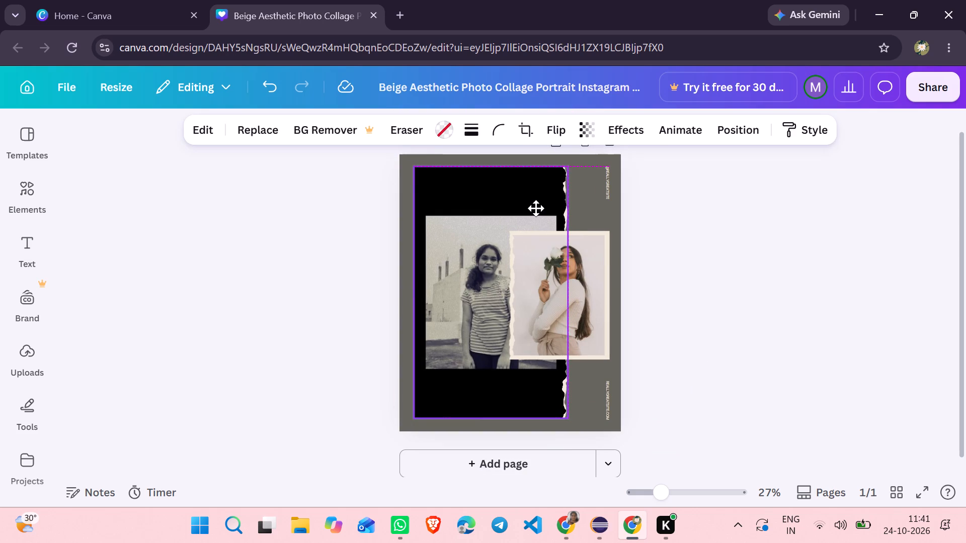
left_click_drag(536, 208, 533, 209)
left_click_drag(533, 209, 535, 208)
left_click_drag(700, 219, 748, 230)
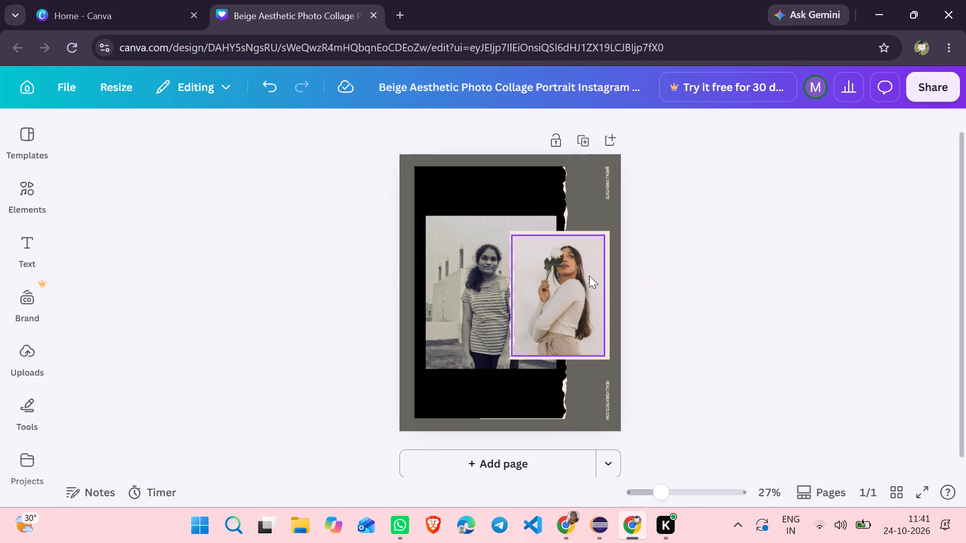
Select the small template portrait of the woman holding a white flower.
left_click(580, 278)
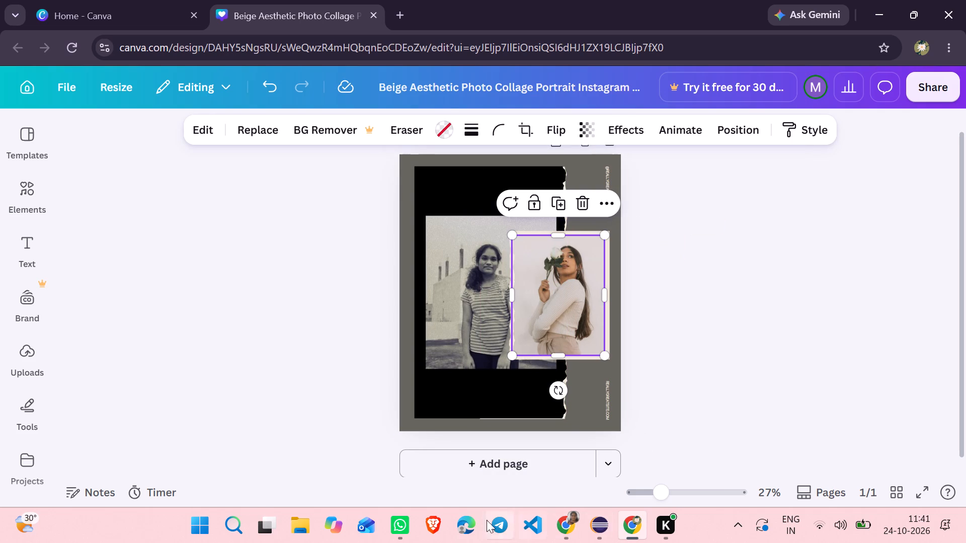
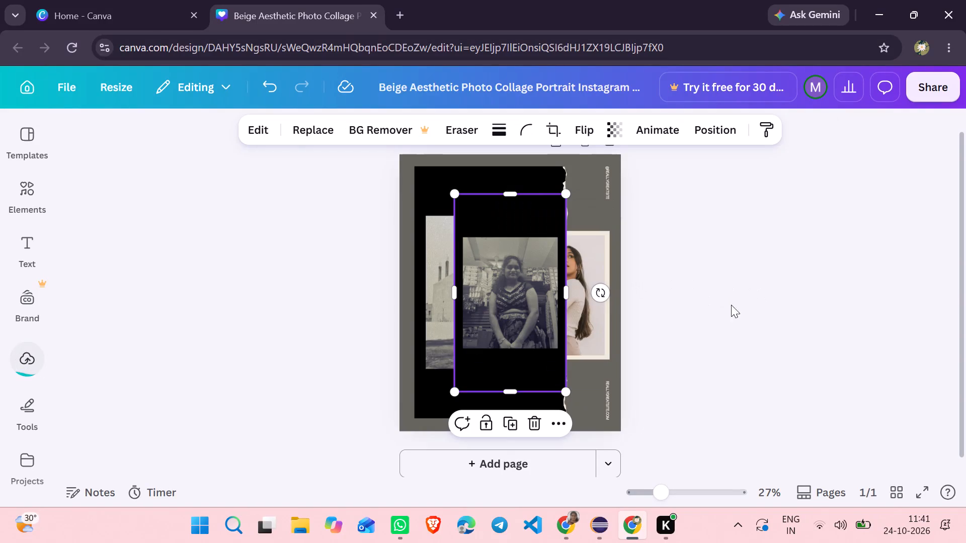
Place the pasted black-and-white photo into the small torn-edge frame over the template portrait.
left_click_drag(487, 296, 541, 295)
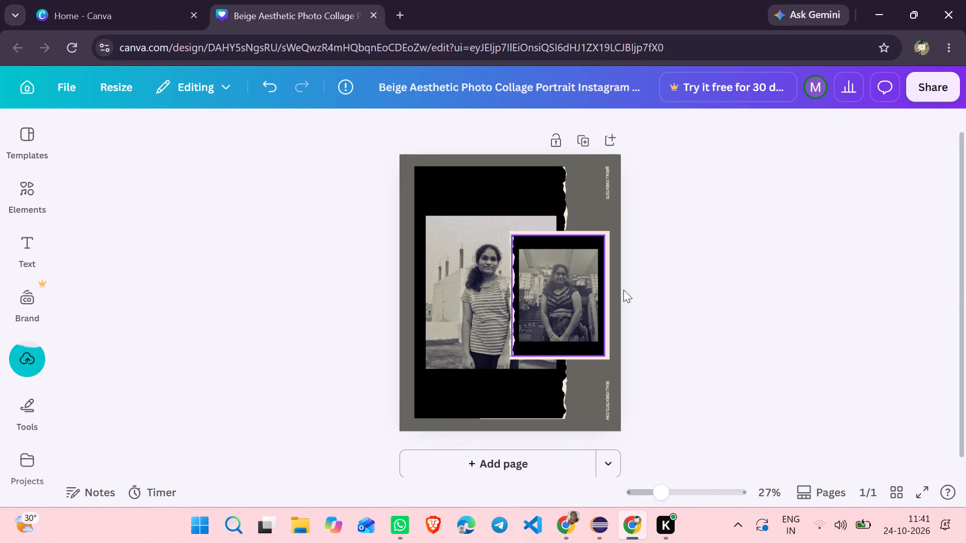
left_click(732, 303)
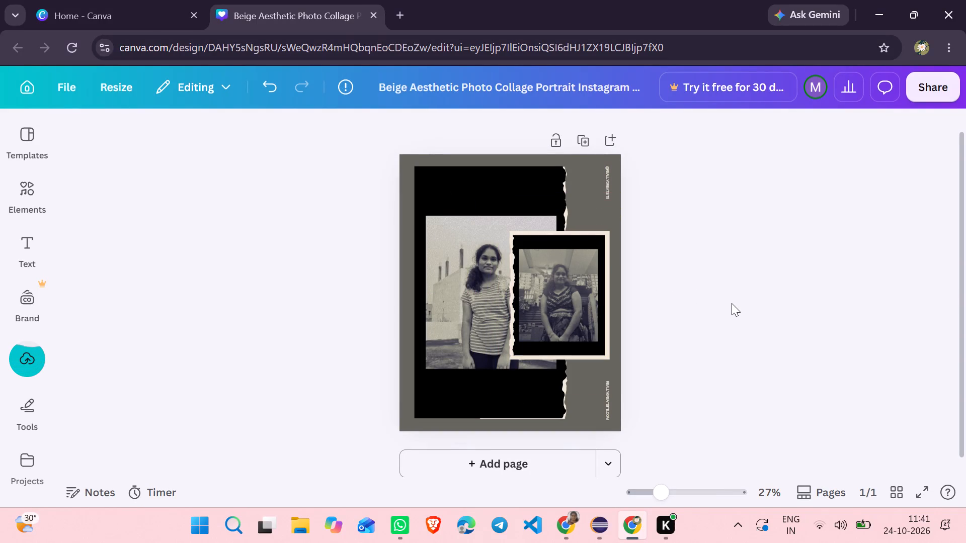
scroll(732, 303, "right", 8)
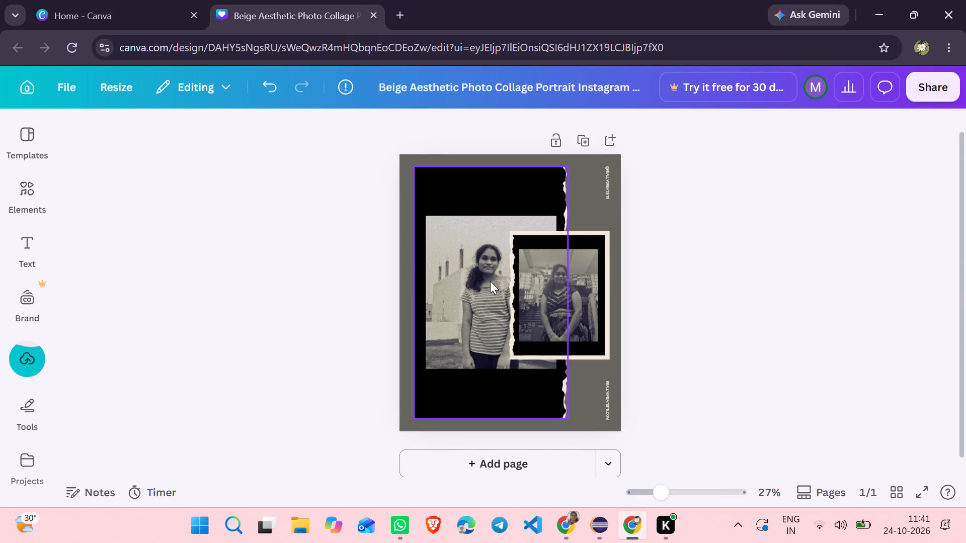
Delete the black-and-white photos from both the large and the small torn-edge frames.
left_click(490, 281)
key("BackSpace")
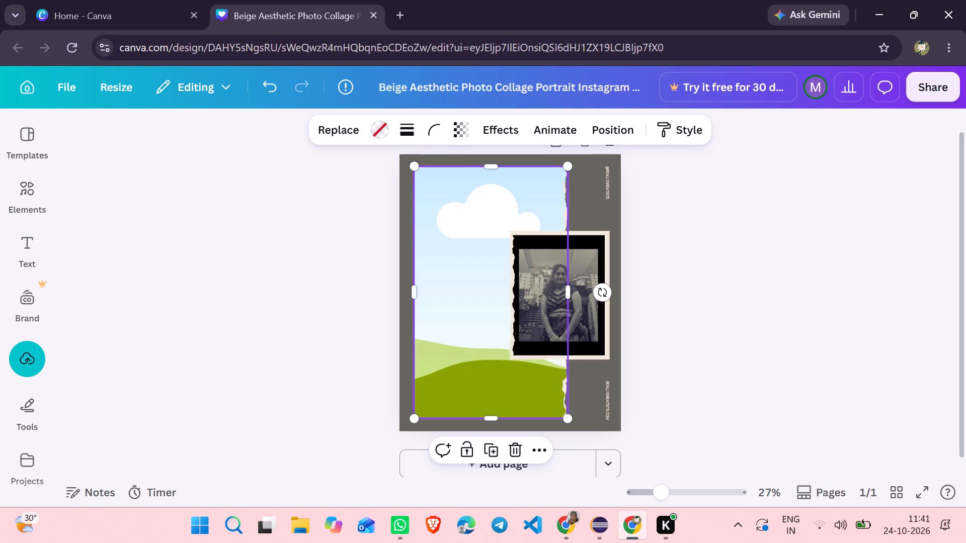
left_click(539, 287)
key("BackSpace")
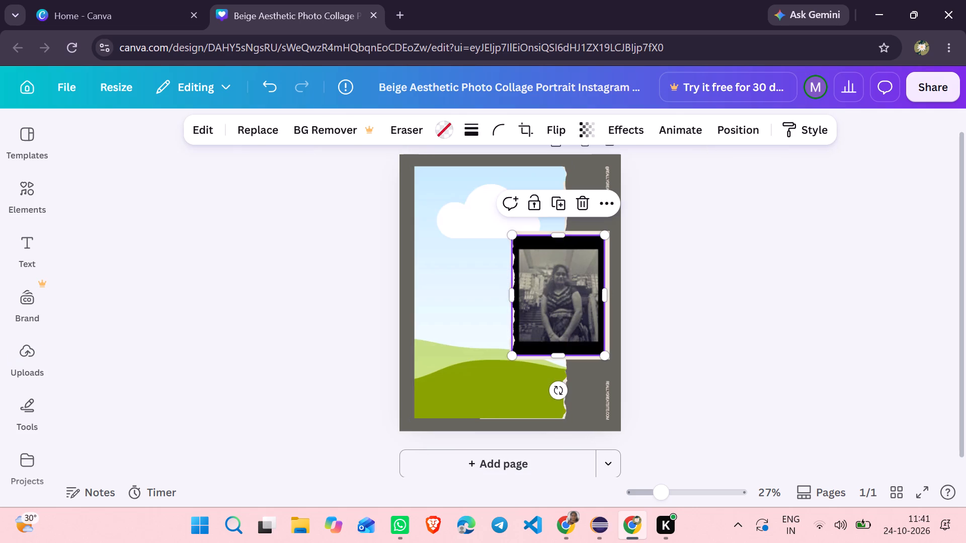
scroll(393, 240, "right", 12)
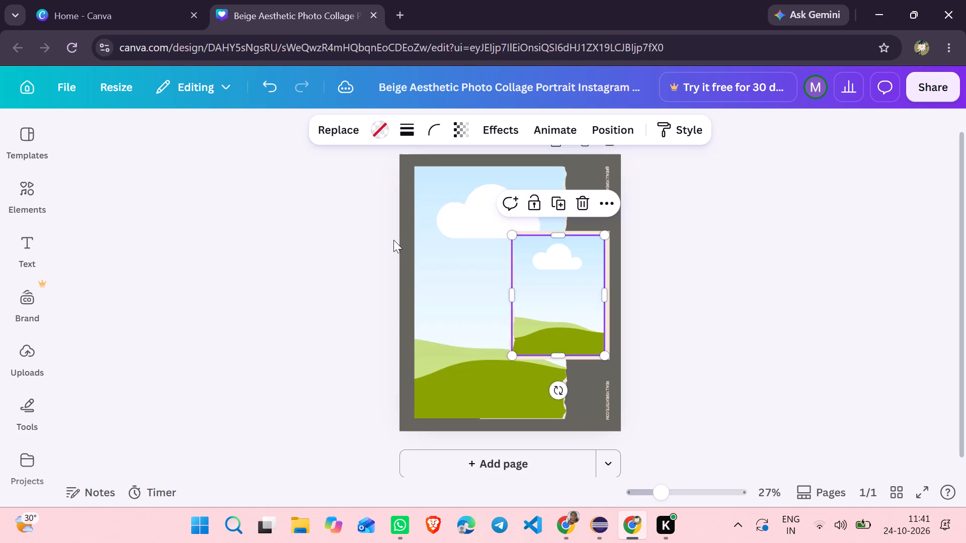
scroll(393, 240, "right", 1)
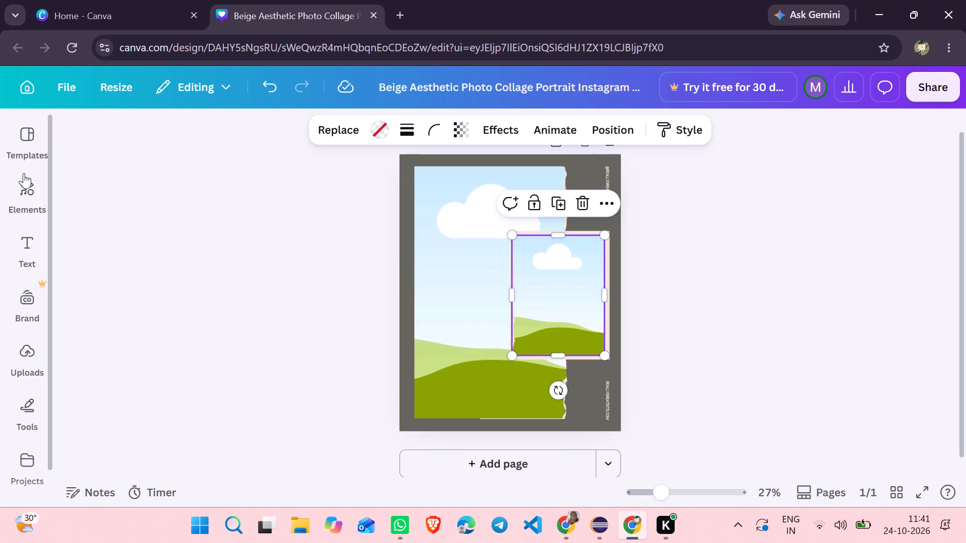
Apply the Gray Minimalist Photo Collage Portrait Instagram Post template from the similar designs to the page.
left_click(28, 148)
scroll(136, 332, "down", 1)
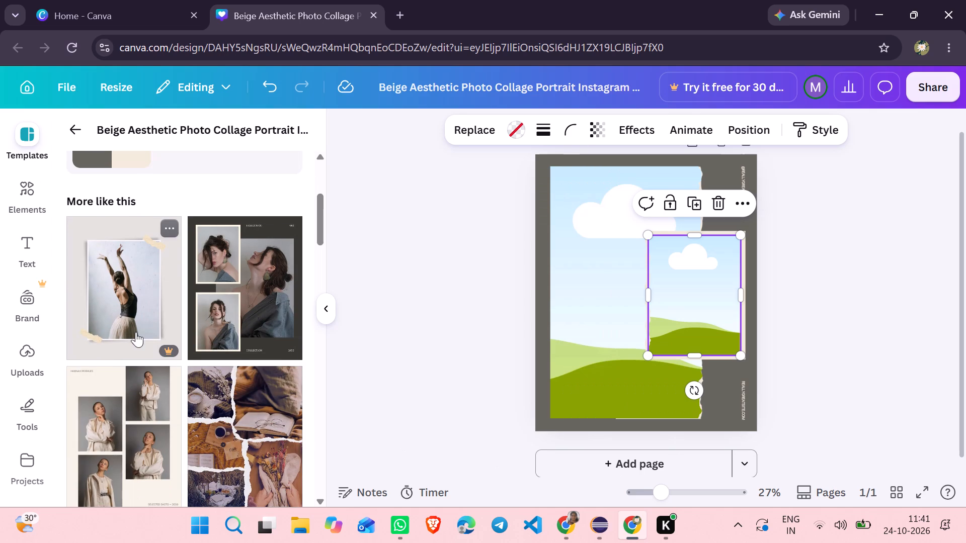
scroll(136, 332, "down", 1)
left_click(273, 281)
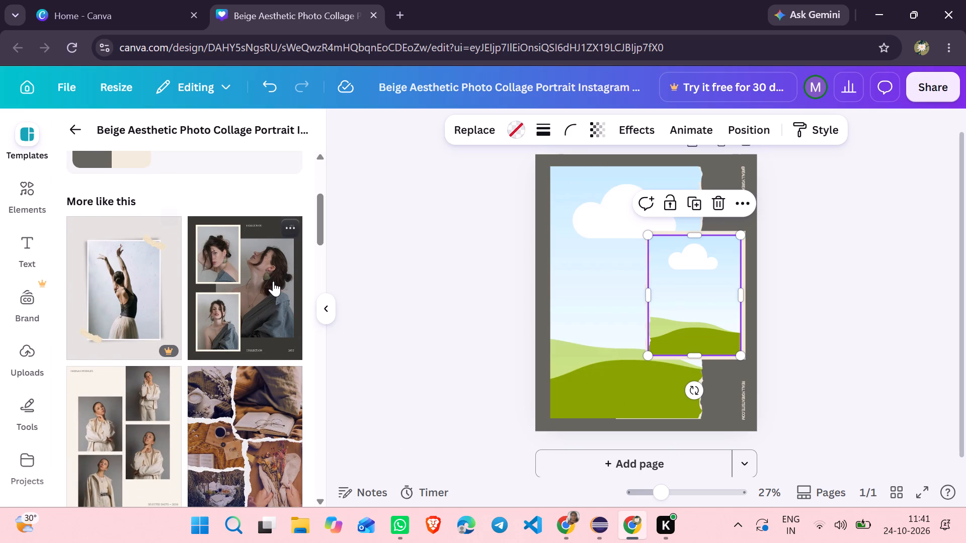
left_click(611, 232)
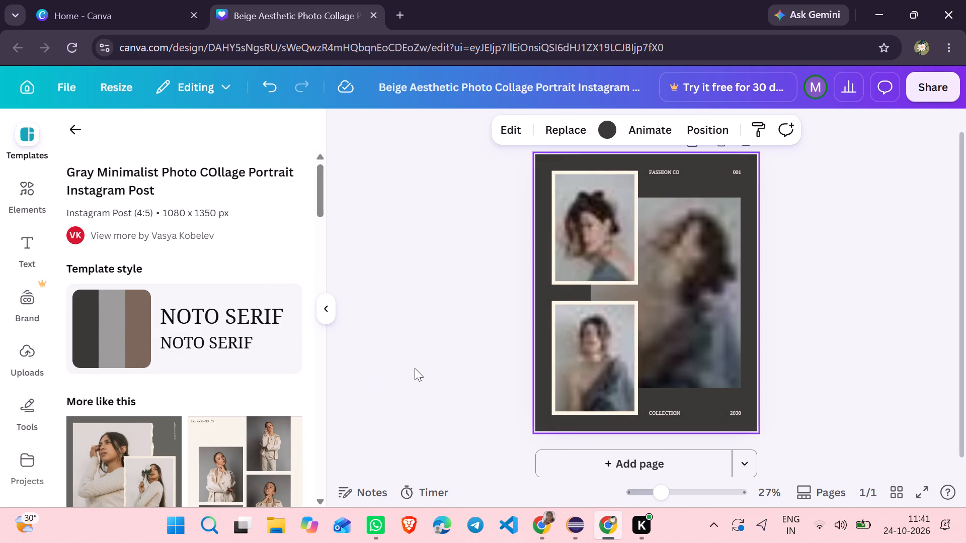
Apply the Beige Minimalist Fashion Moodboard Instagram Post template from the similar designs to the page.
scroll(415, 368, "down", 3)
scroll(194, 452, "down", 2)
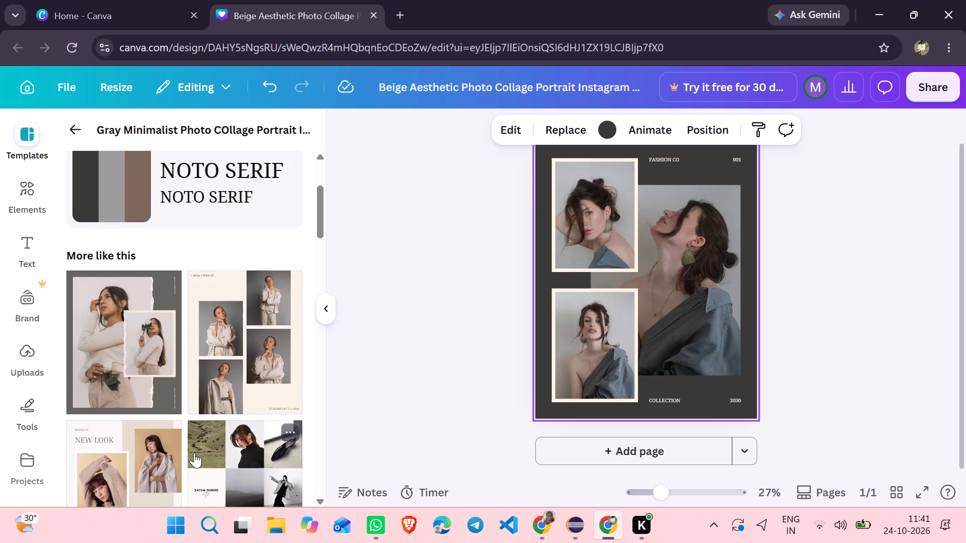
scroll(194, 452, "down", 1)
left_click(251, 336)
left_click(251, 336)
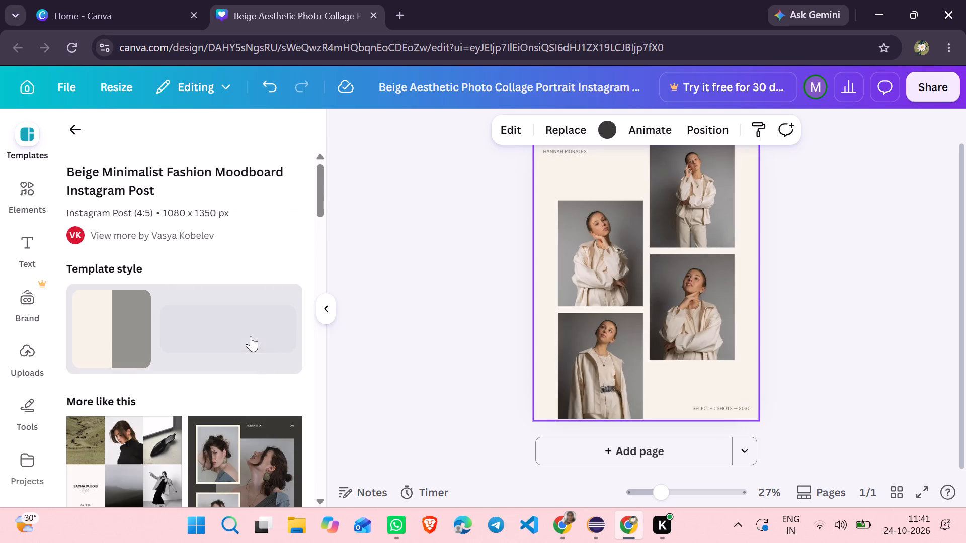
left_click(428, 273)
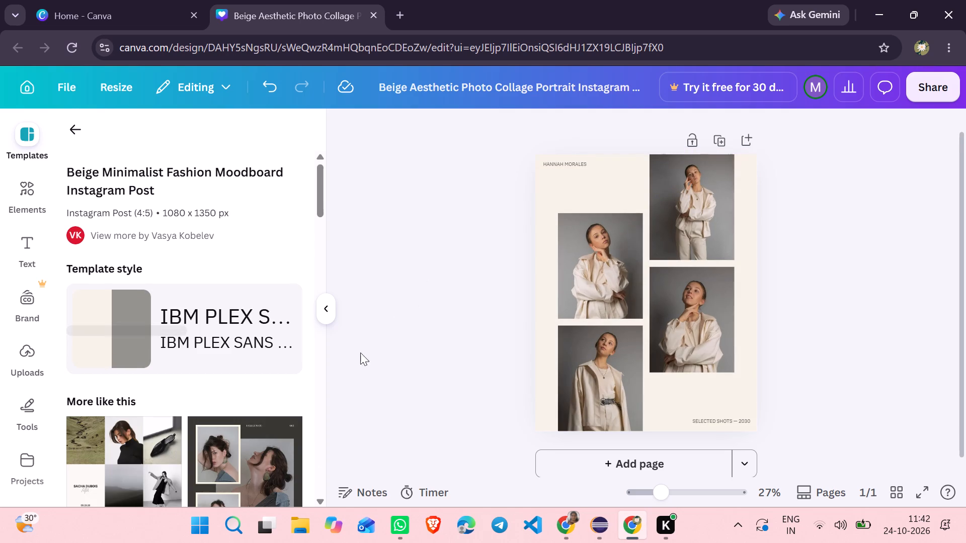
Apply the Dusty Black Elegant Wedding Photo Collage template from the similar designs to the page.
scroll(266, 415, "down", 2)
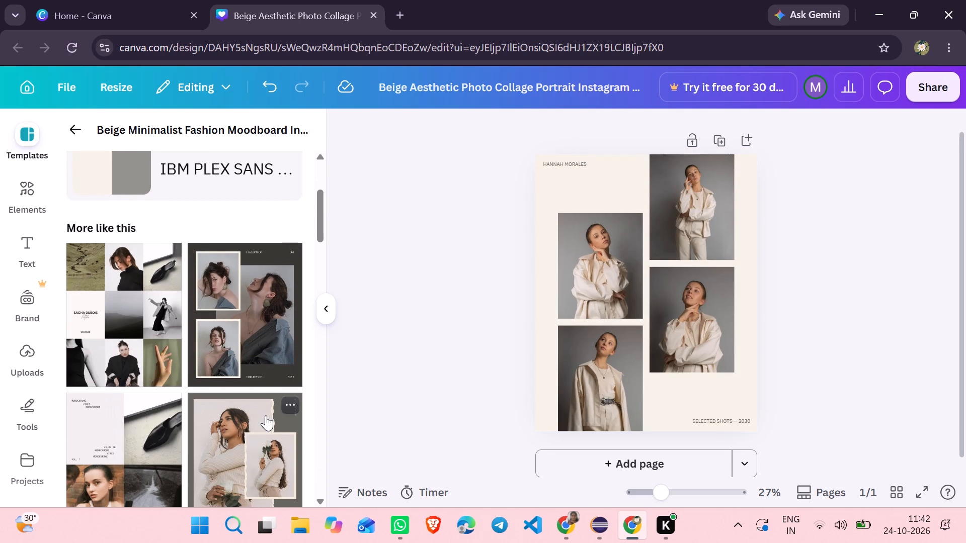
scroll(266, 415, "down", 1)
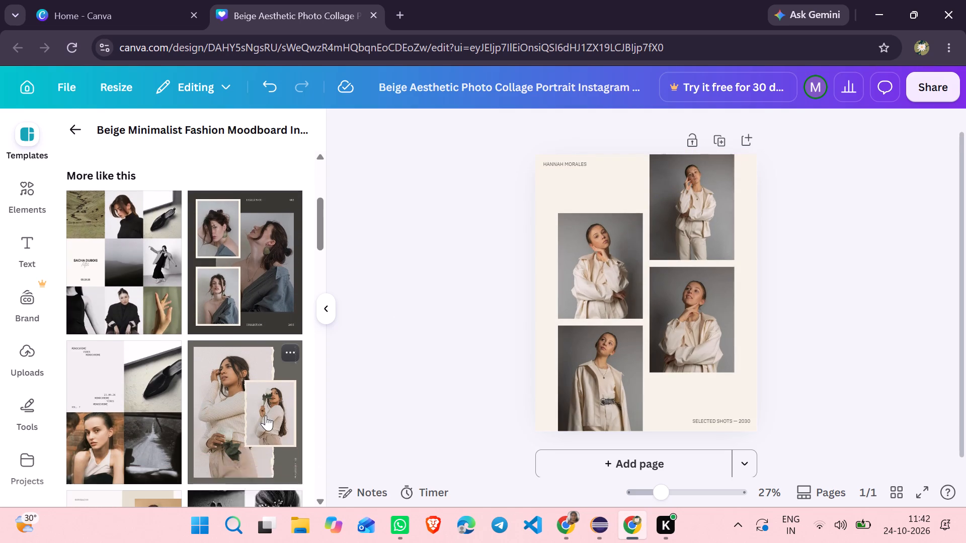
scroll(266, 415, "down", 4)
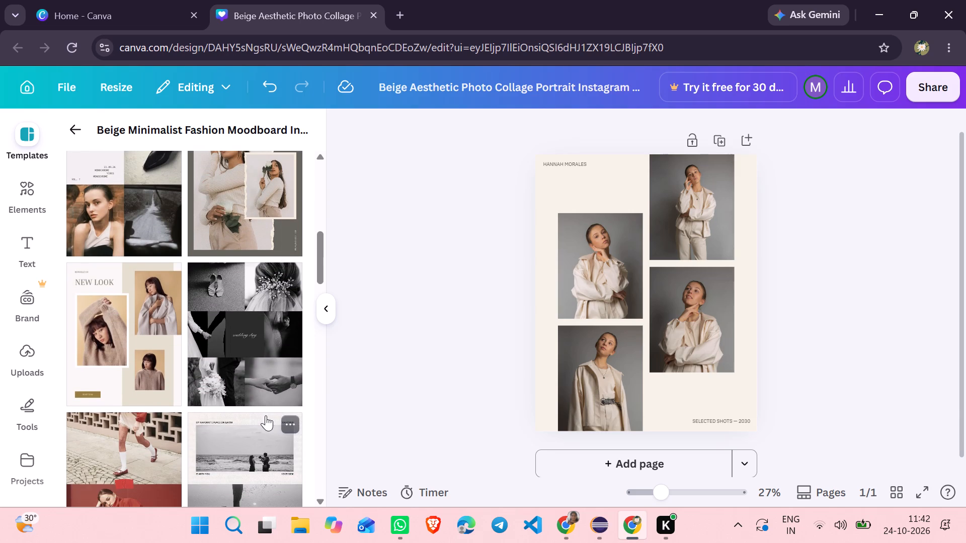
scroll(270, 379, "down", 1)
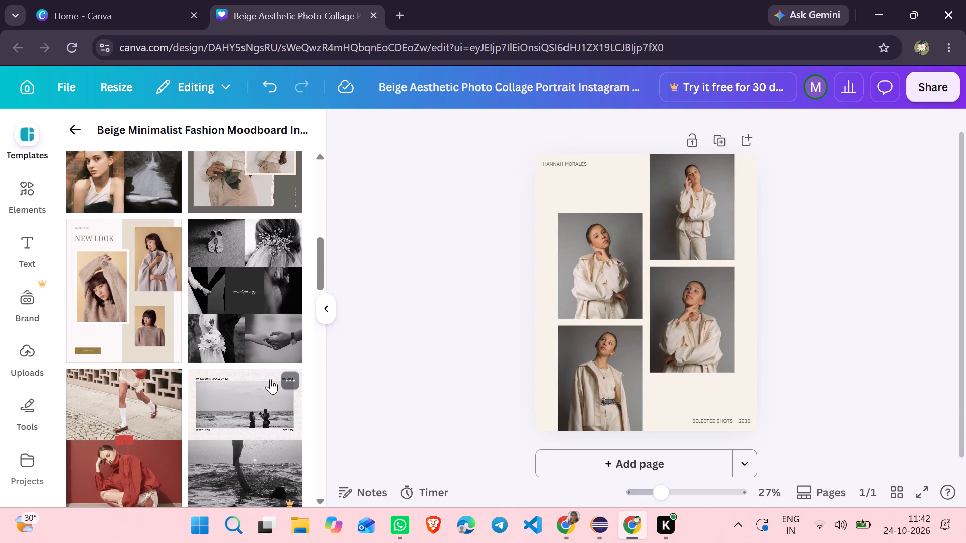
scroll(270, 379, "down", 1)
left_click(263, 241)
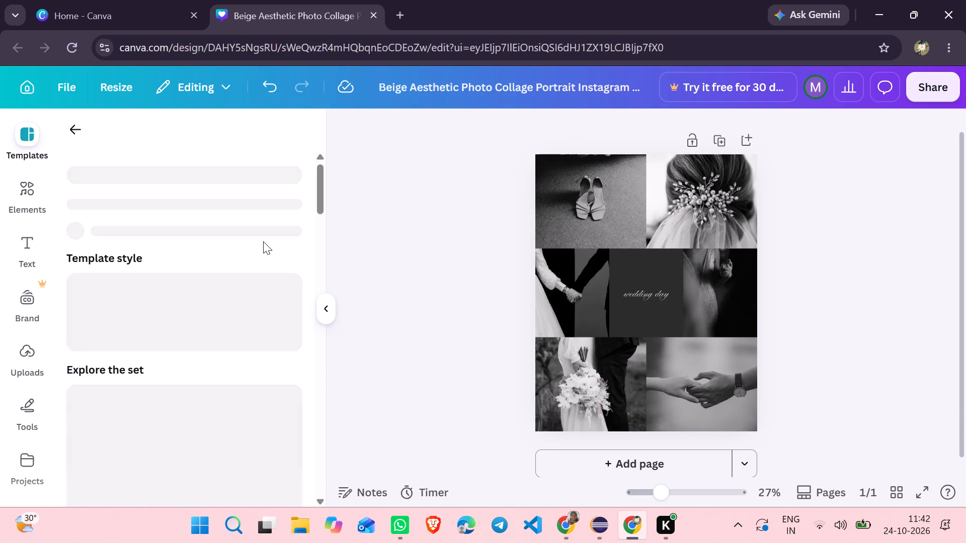
Apply the Neutral Modern Photo Gallery Lifestyle Instagram Post template from the similar designs to the page.
scroll(263, 241, "down", 2)
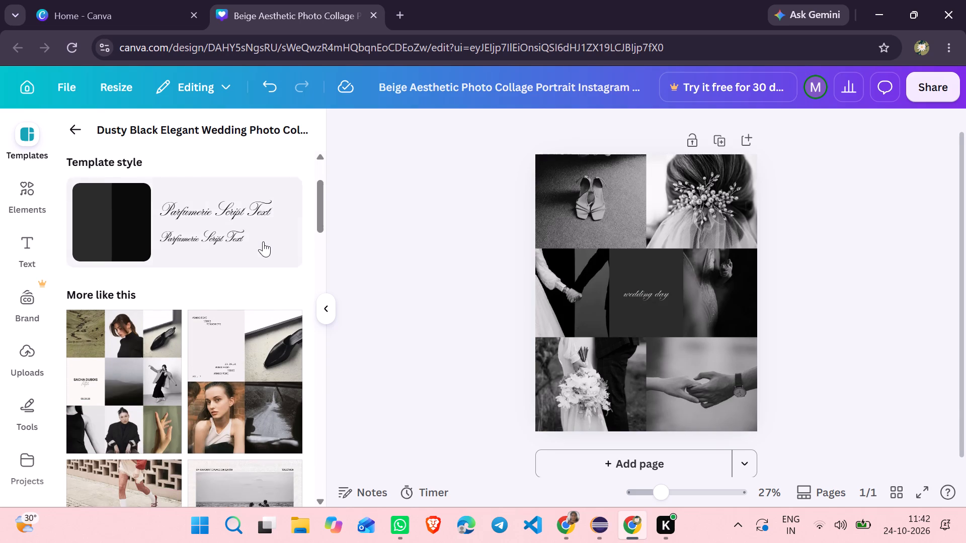
scroll(263, 241, "down", 6)
scroll(263, 241, "up", 1)
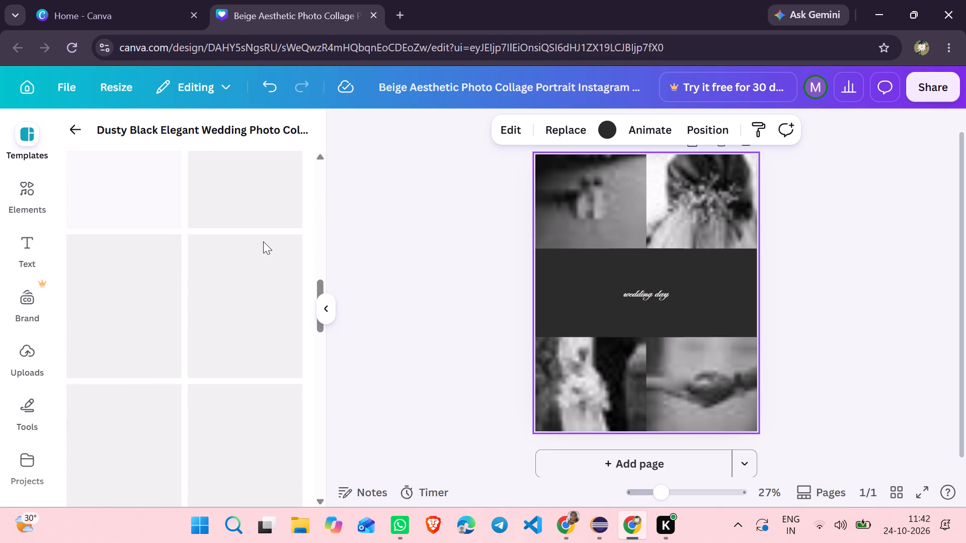
scroll(263, 241, "up", 3)
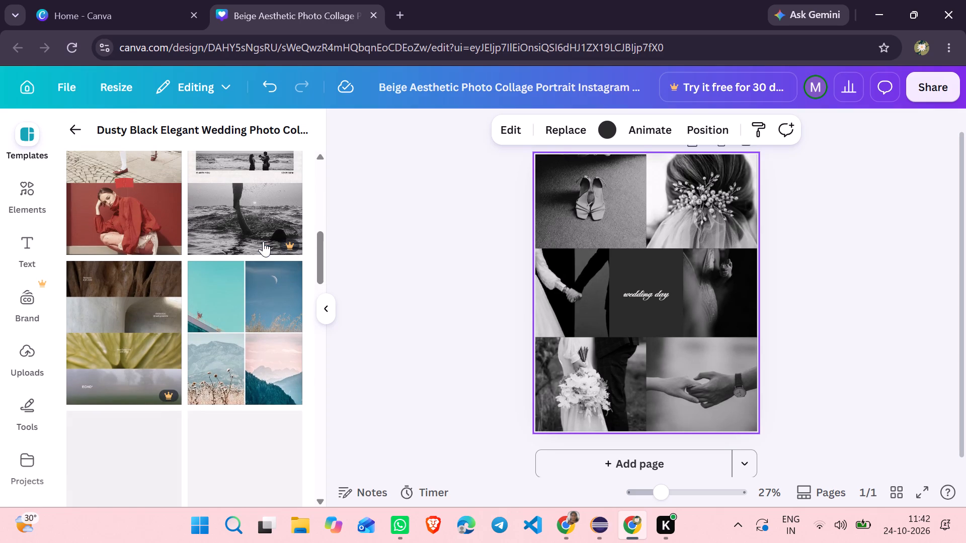
scroll(262, 259, "up", 3)
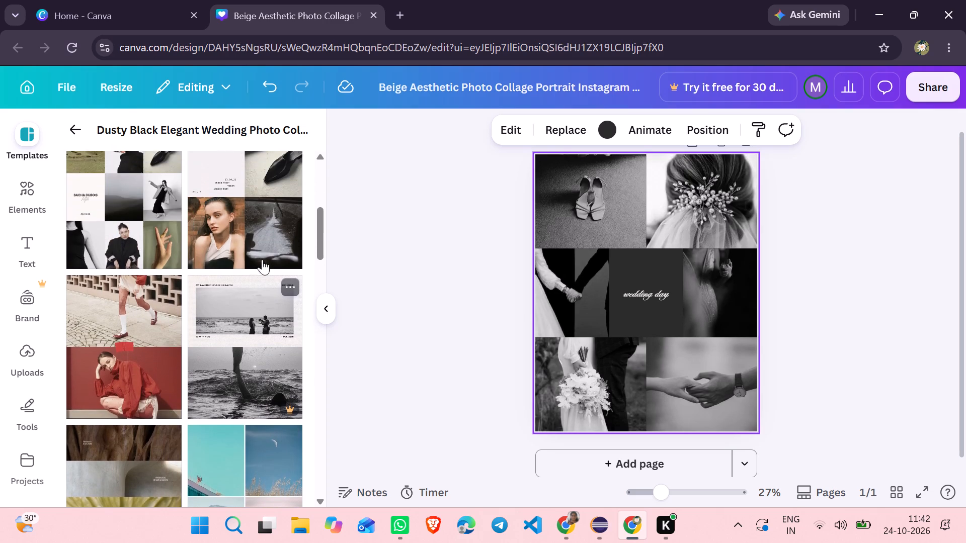
scroll(262, 259, "up", 1)
scroll(262, 259, "down", 3)
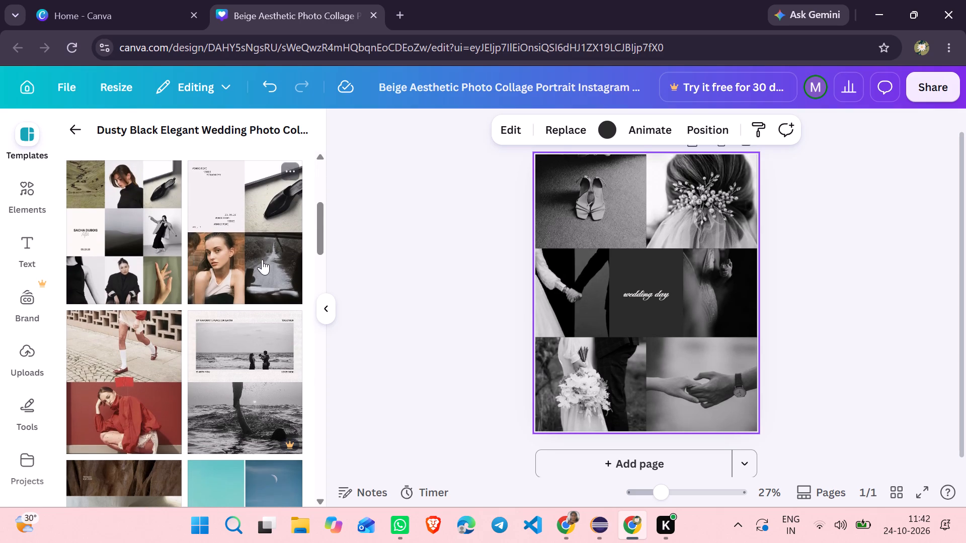
scroll(262, 259, "down", 1)
scroll(222, 294, "down", 4)
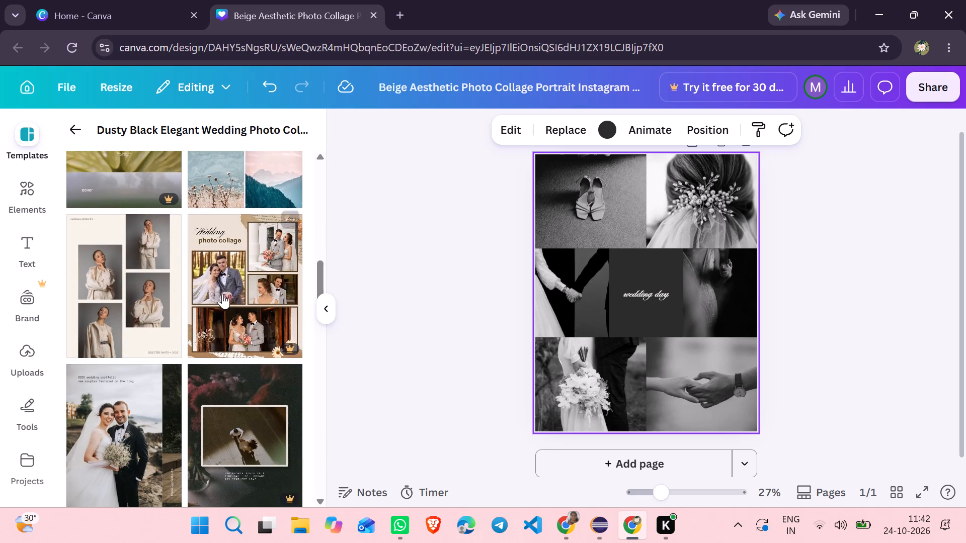
scroll(222, 294, "down", 3)
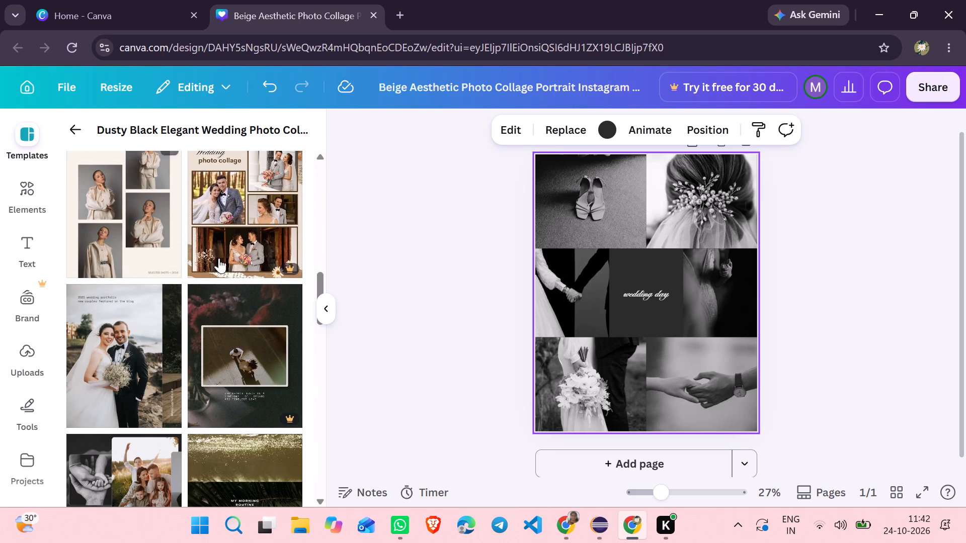
scroll(226, 260, "down", 4)
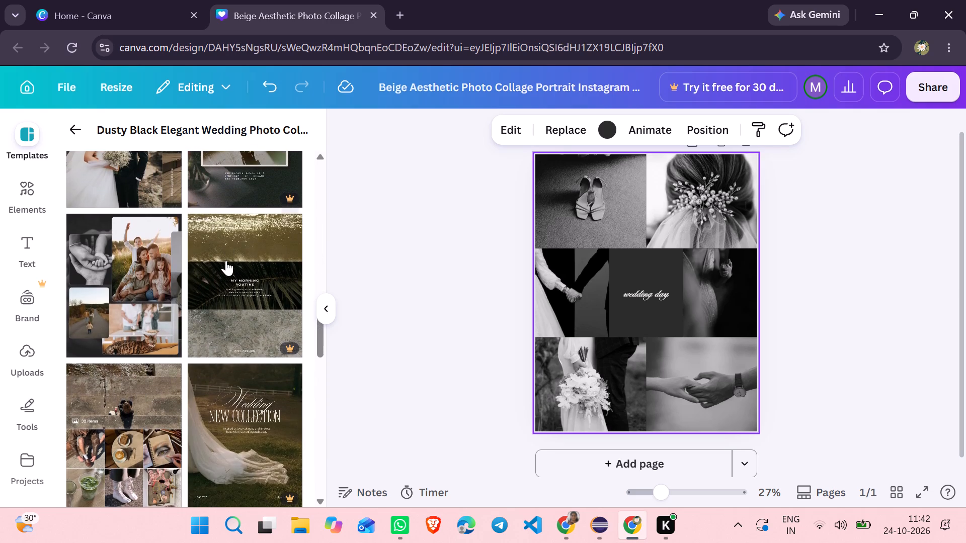
scroll(226, 260, "down", 1)
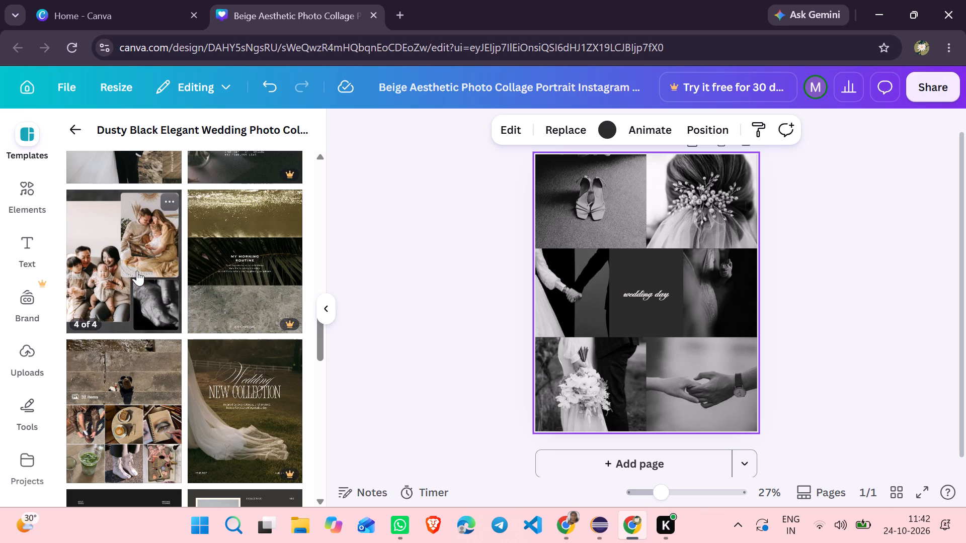
scroll(137, 270, "down", 1)
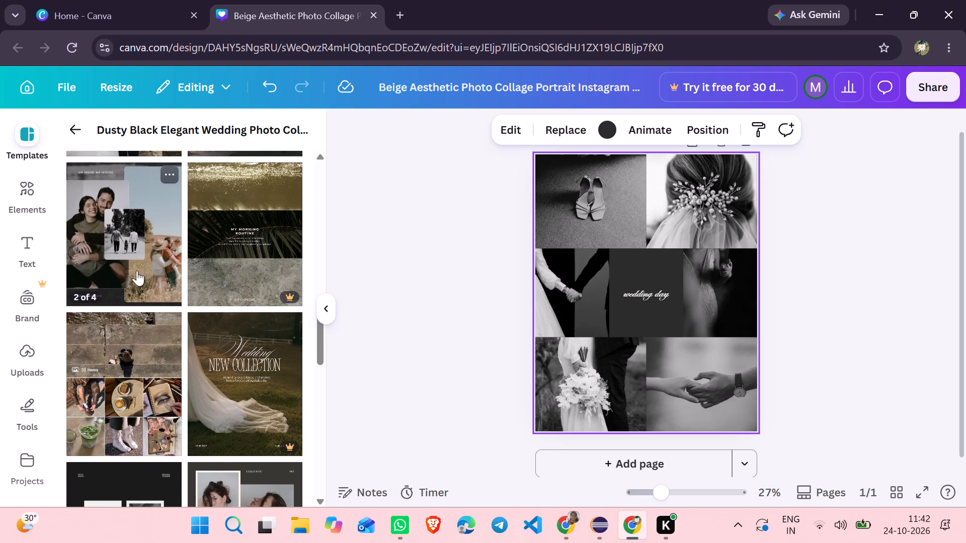
scroll(137, 270, "down", 2)
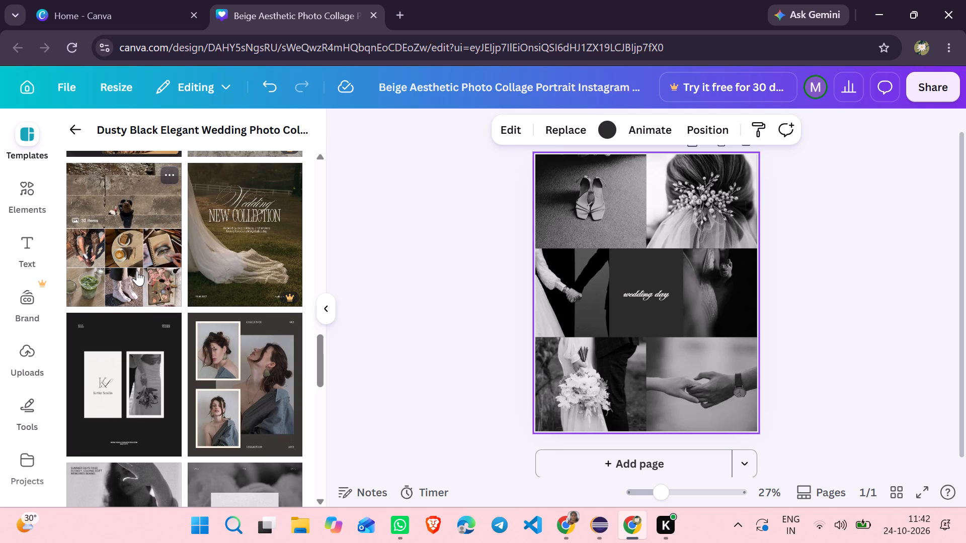
left_click(137, 270)
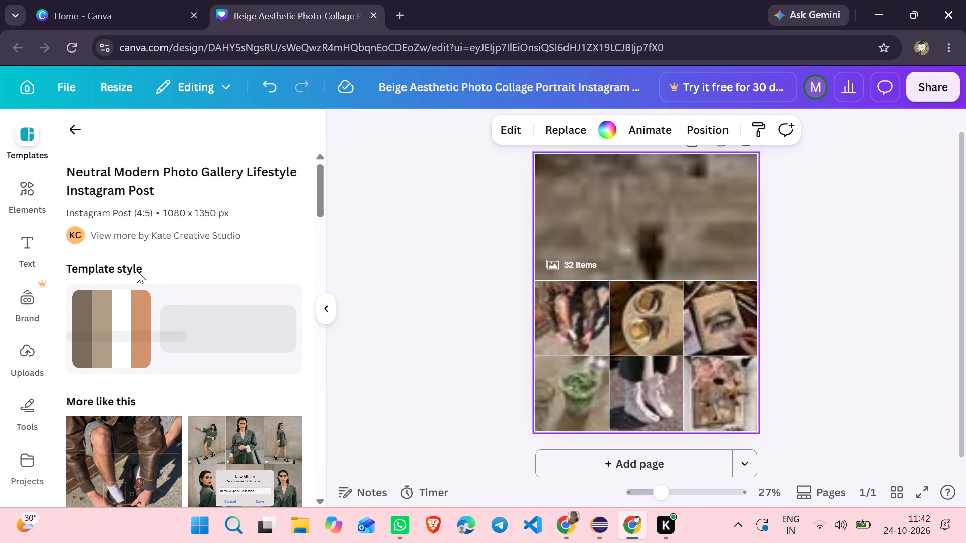
left_click(577, 214)
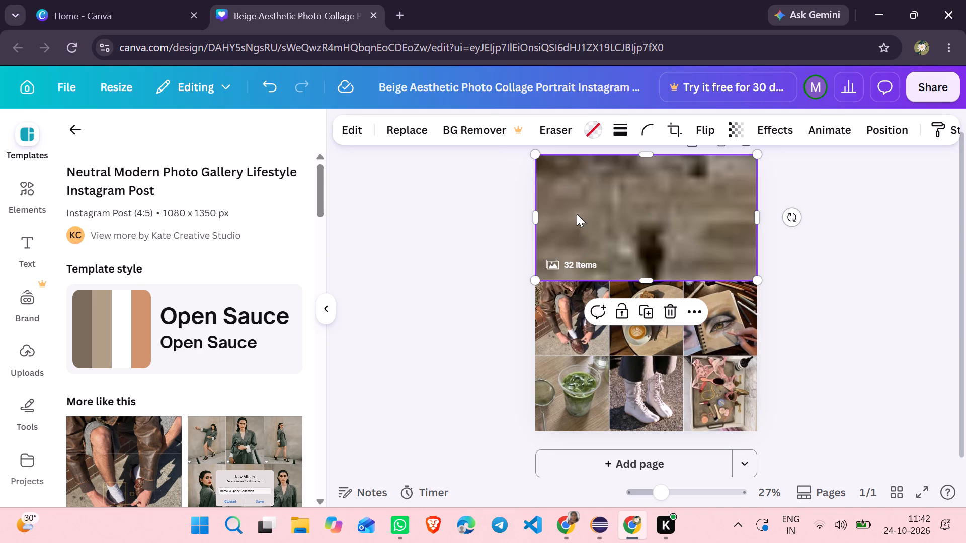
left_click(577, 214)
left_click(492, 280)
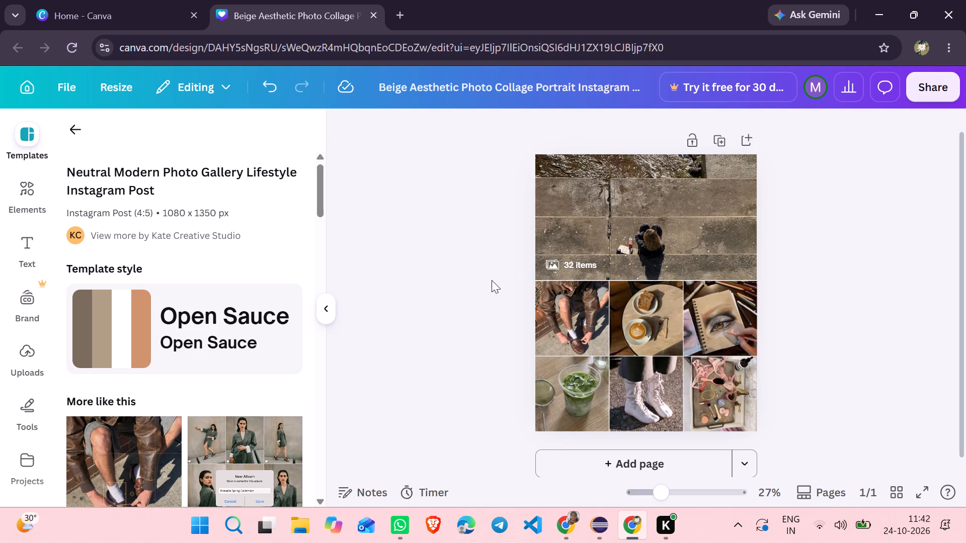
Browse the templates similar to Neutral Modern Photo Gallery Lifestyle for another photo collage layout.
scroll(248, 322, "down", 3)
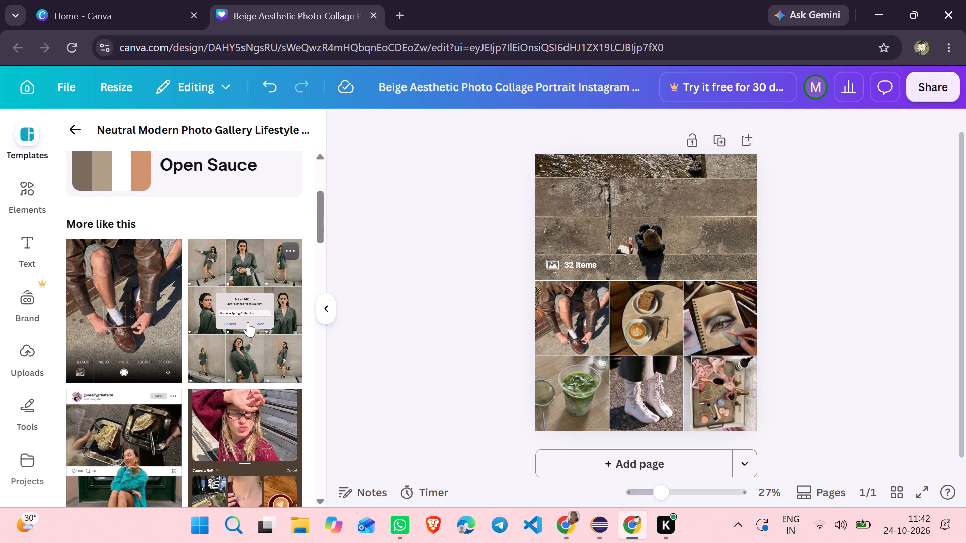
scroll(248, 322, "down", 2)
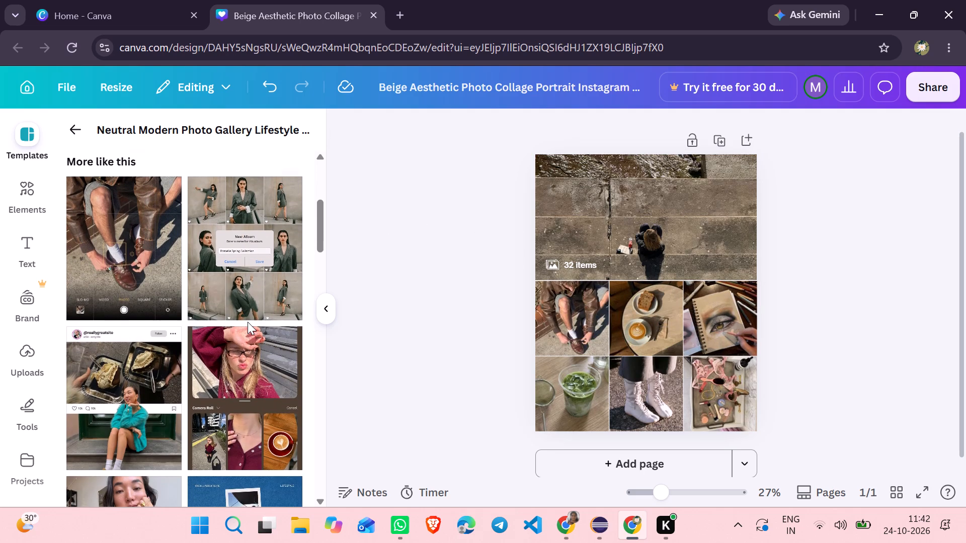
scroll(248, 322, "down", 1)
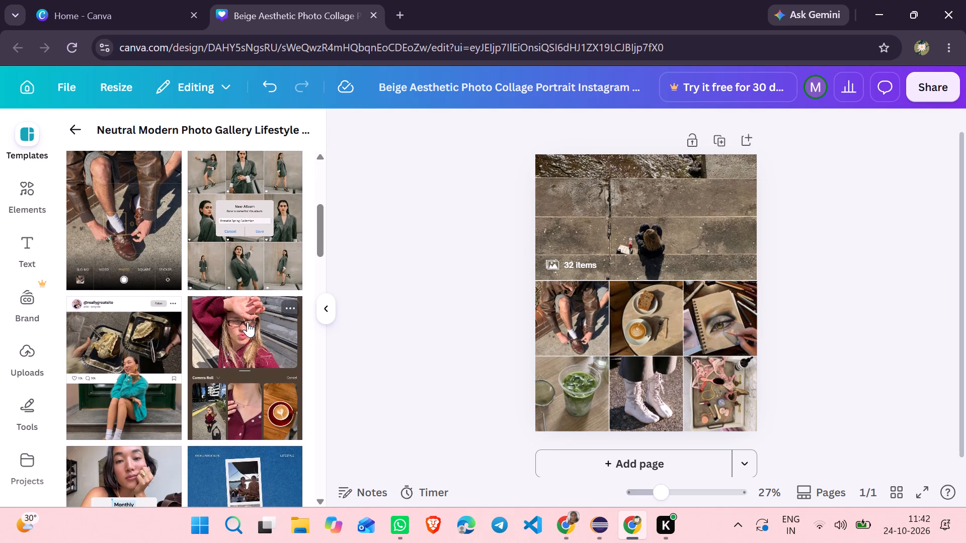
scroll(248, 322, "down", 2)
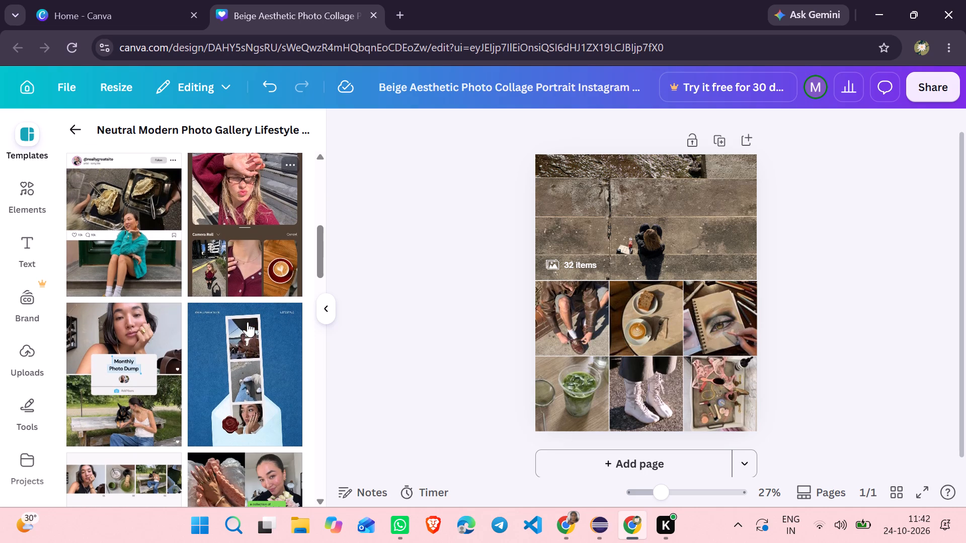
scroll(248, 322, "down", 3)
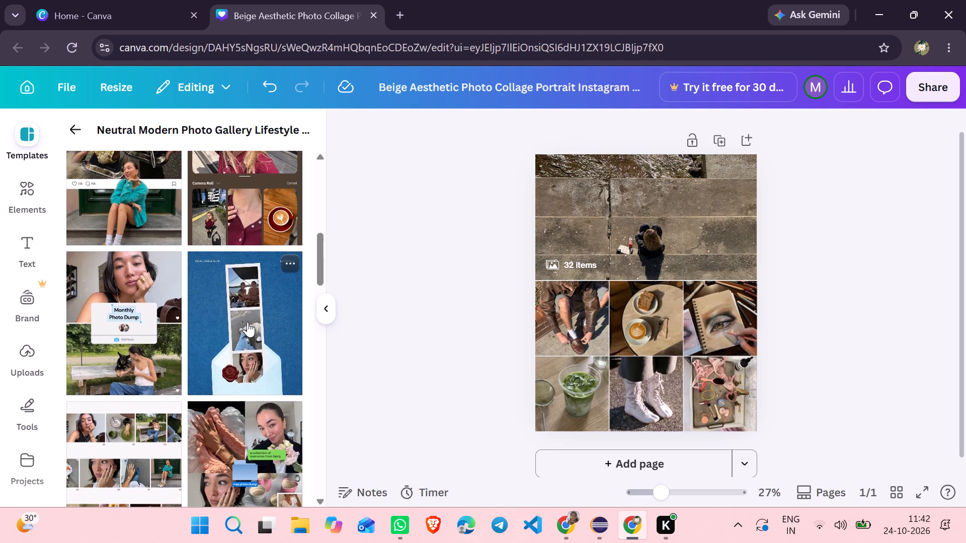
scroll(248, 322, "down", 2)
scroll(248, 322, "right", 8)
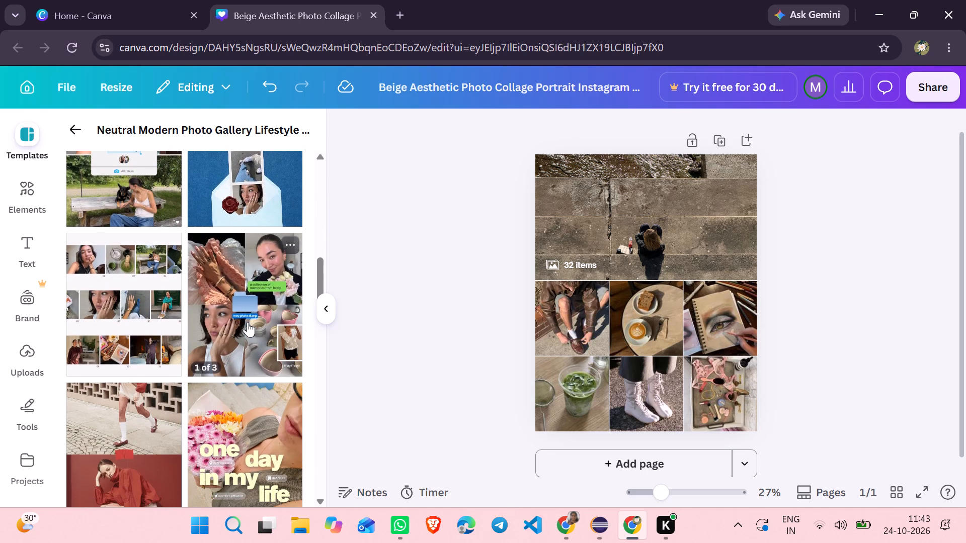
scroll(248, 322, "right", 5)
scroll(238, 216, "up", 9)
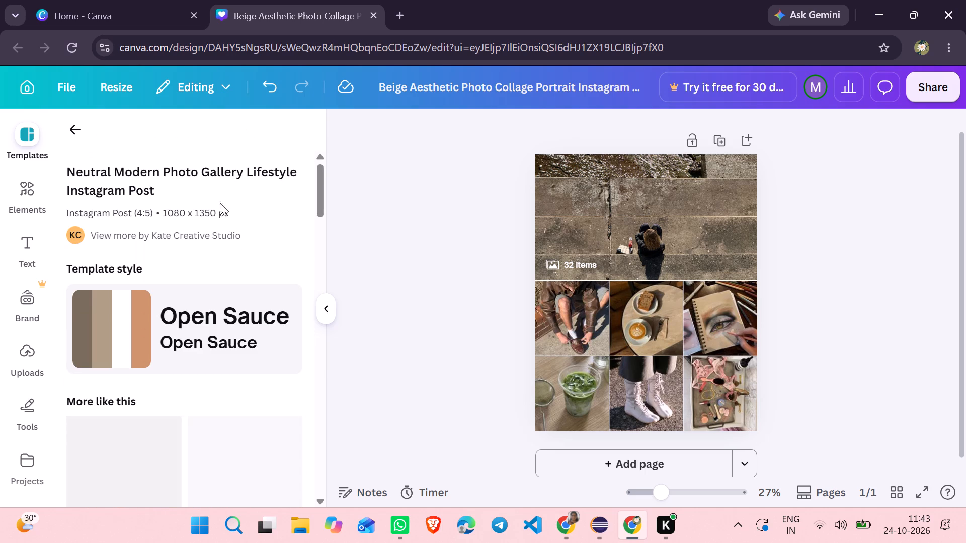
Apply the Dusty Black Elegant Wedding Photo Collage Instagram Post template from the recently used templates.
left_click(76, 119)
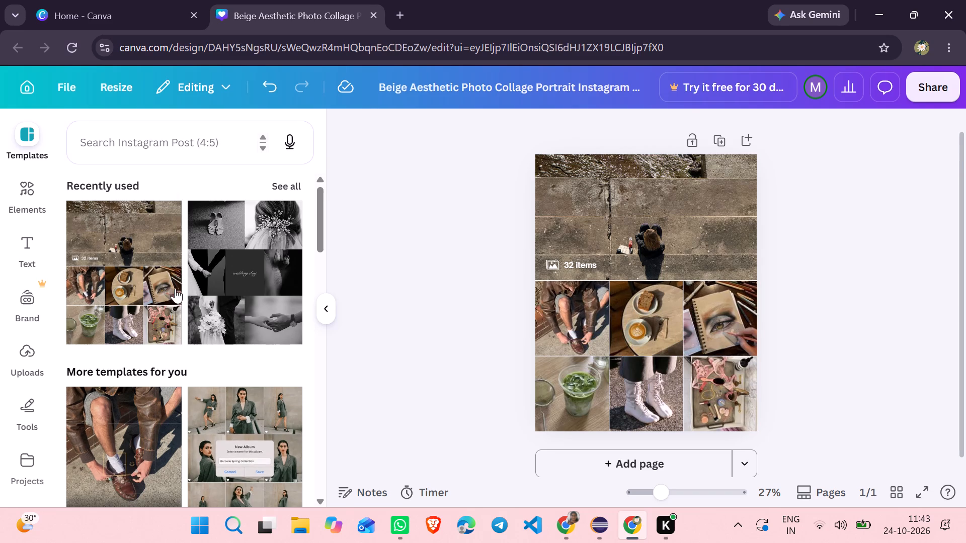
left_click(262, 282)
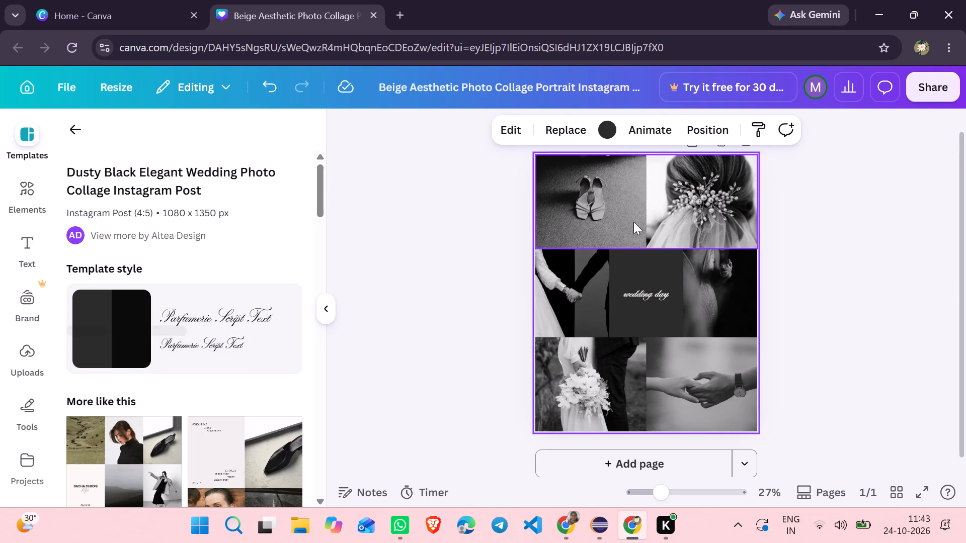
Select the sandals photo in the top row of the wedding collage.
left_click(633, 222)
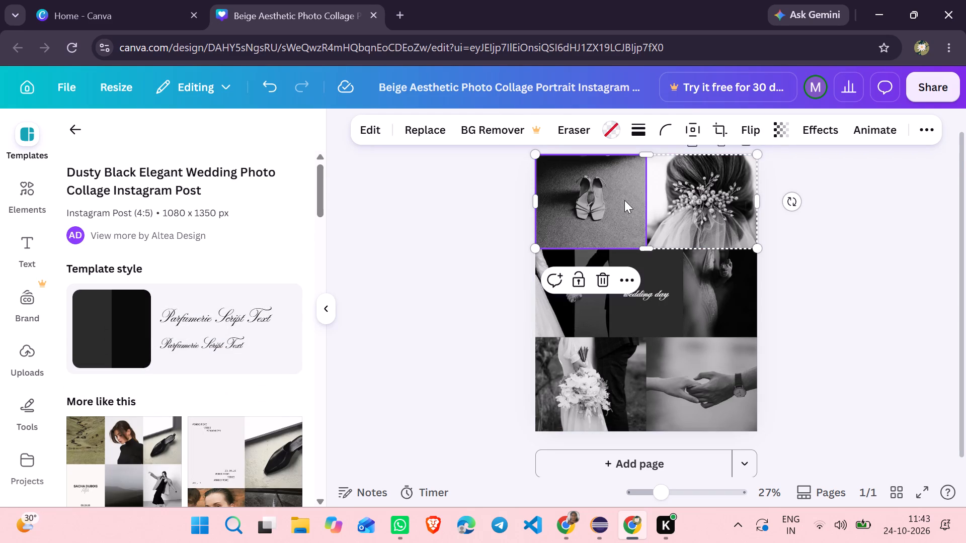
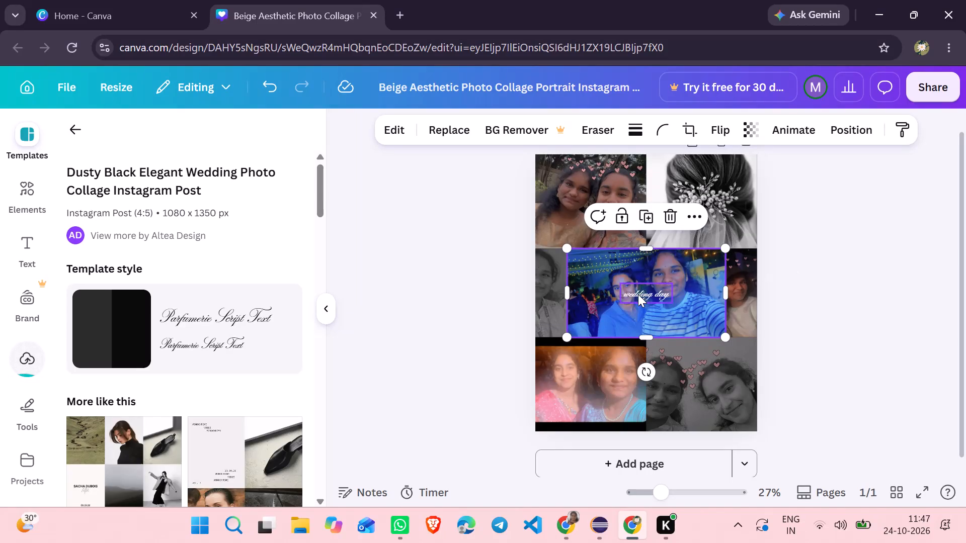
Fill the top-row frame holding the bridal hair picture with the blue-lit selfie lying over the middle row.
left_click_drag(694, 290, 719, 239)
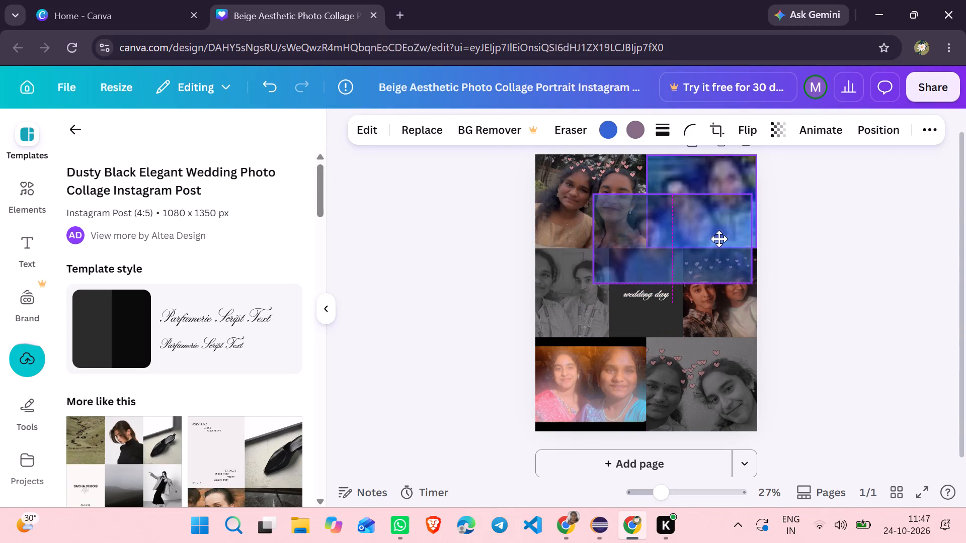
left_click_drag(719, 239, 720, 238)
Delete the "wedding day" text from the centre tile of the collage.
left_click(663, 292)
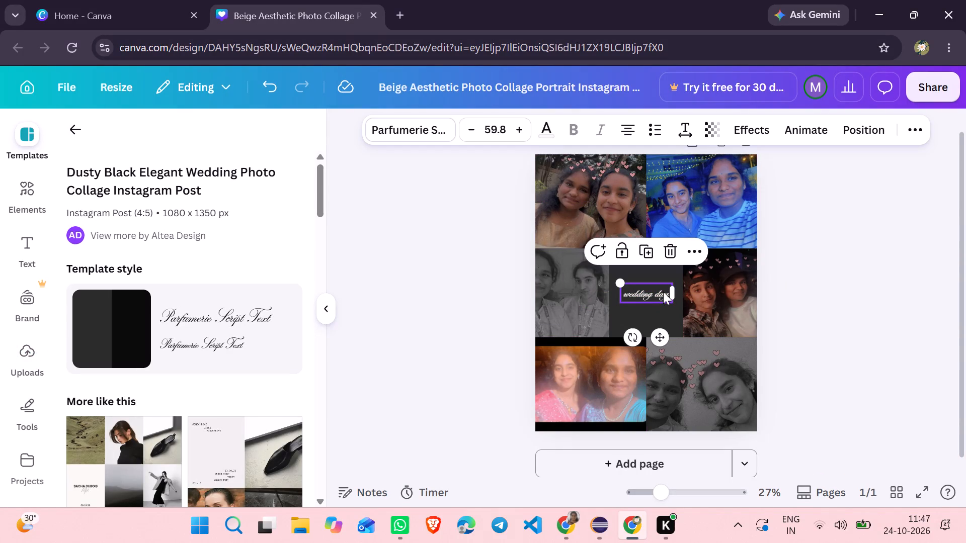
key("BackSpace")
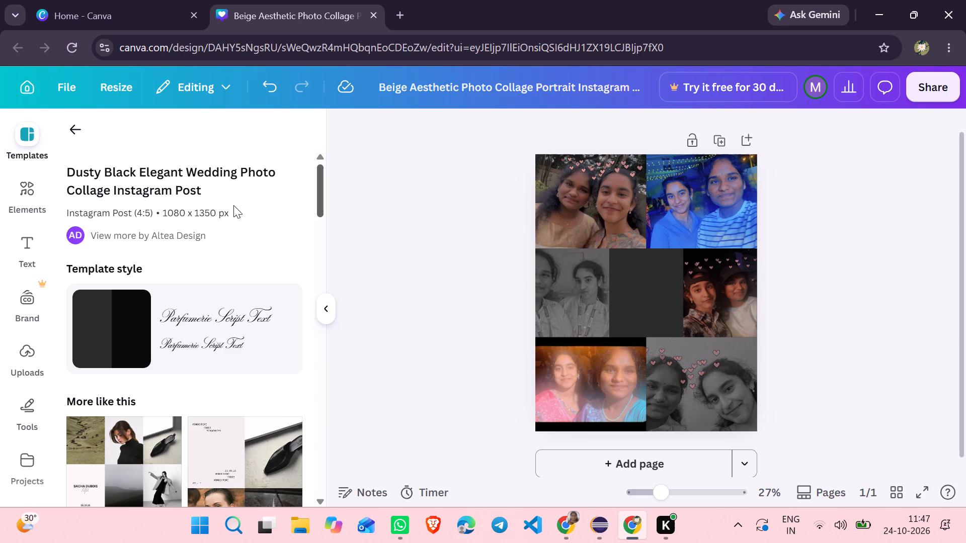
Add a heading over the dark centre tile reading "Happy Birthday", with each word on its own line.
left_click(17, 253)
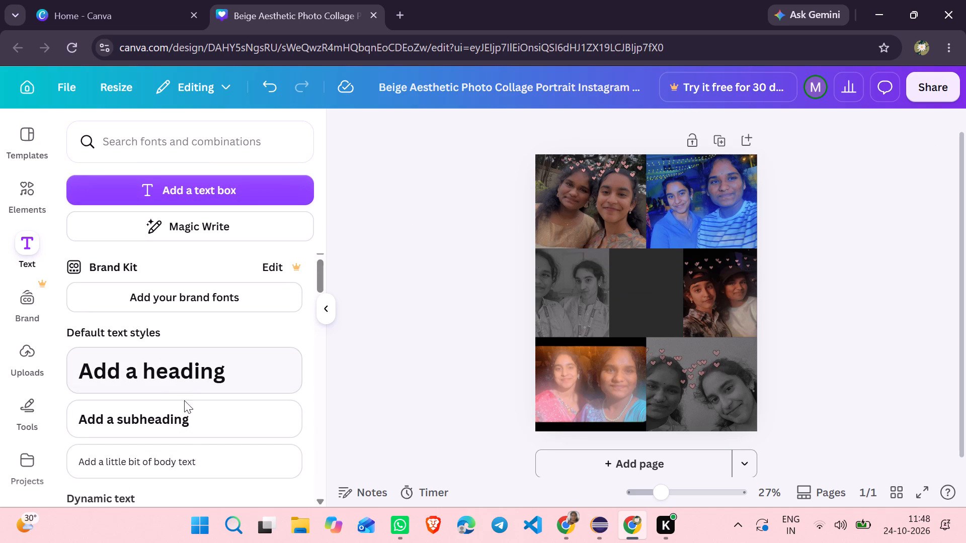
left_click(200, 374)
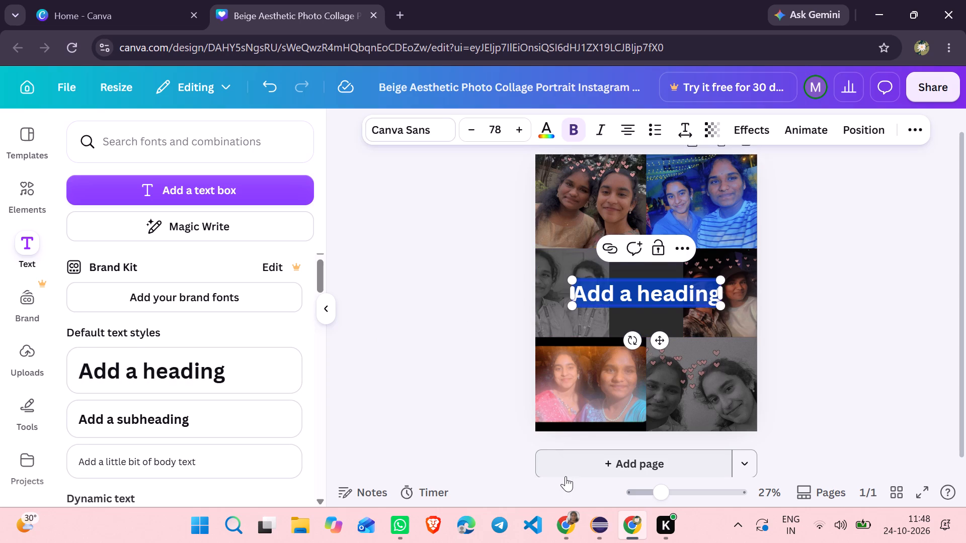
key("shift+h")
key("a")
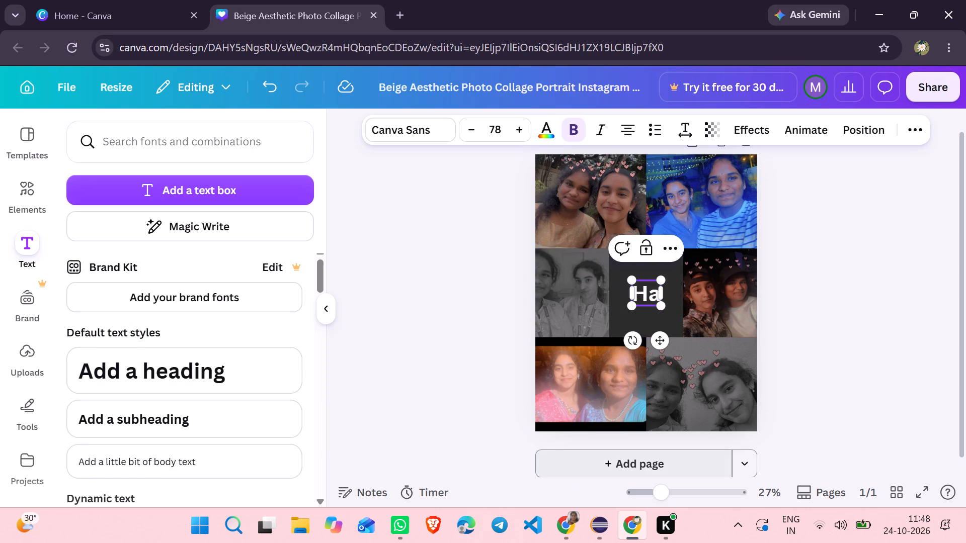
type("ppy")
key("space")
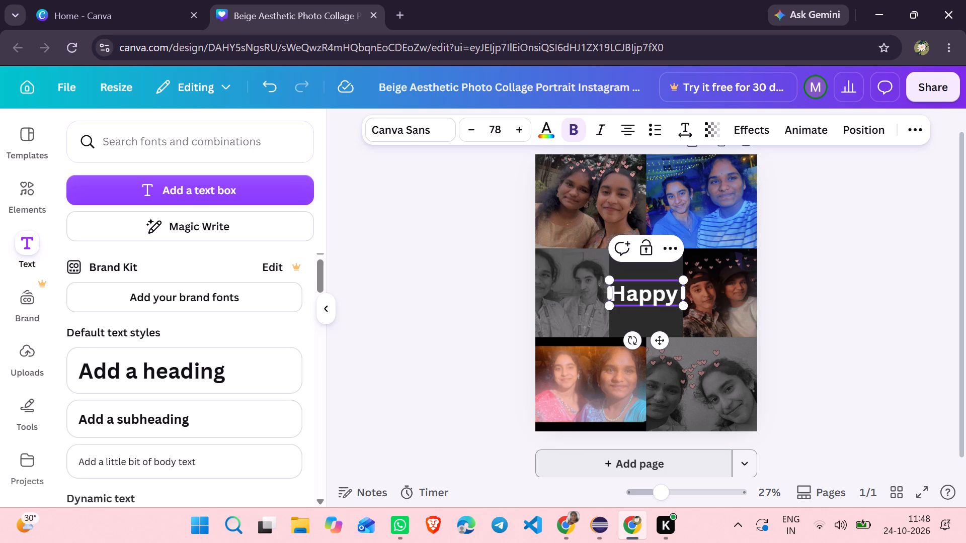
key("Return")
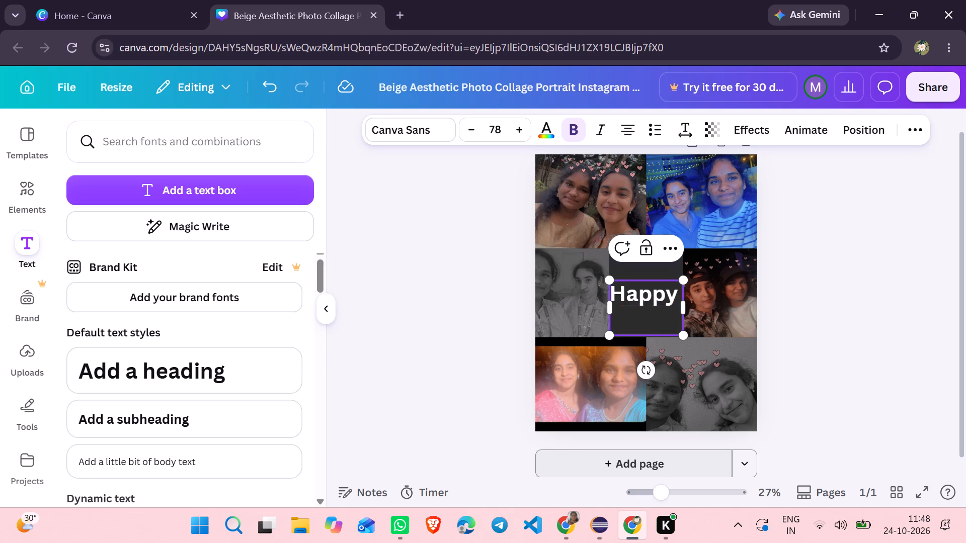
type("Bo")
key("BackSpace")
type("irthday")
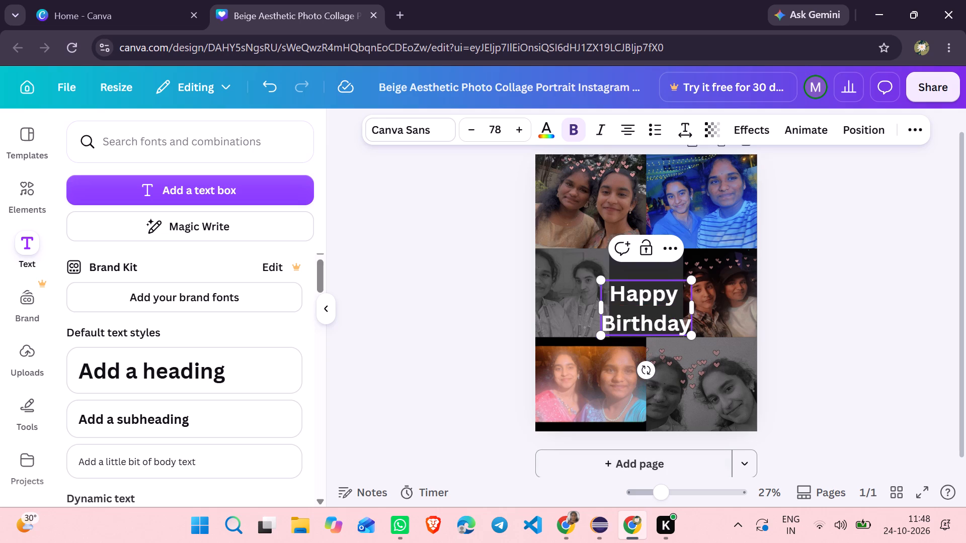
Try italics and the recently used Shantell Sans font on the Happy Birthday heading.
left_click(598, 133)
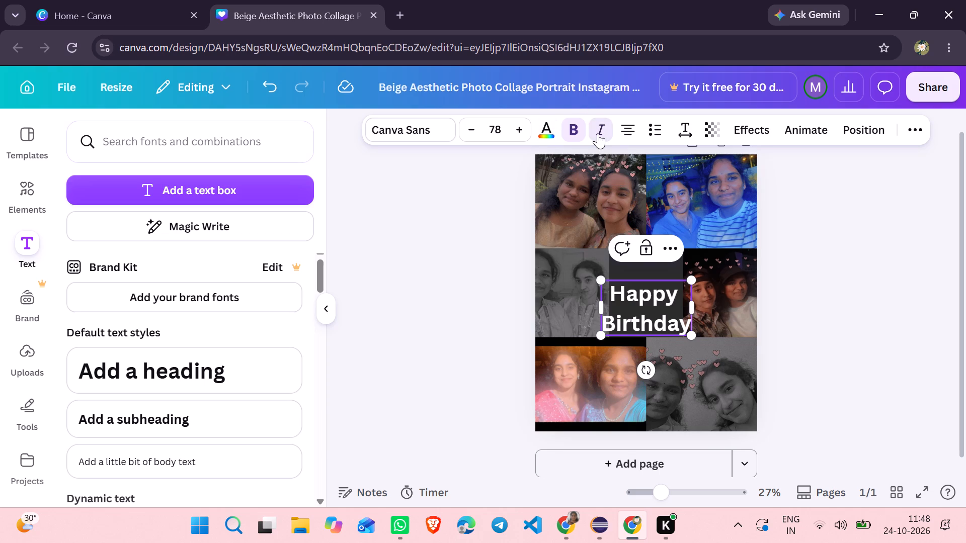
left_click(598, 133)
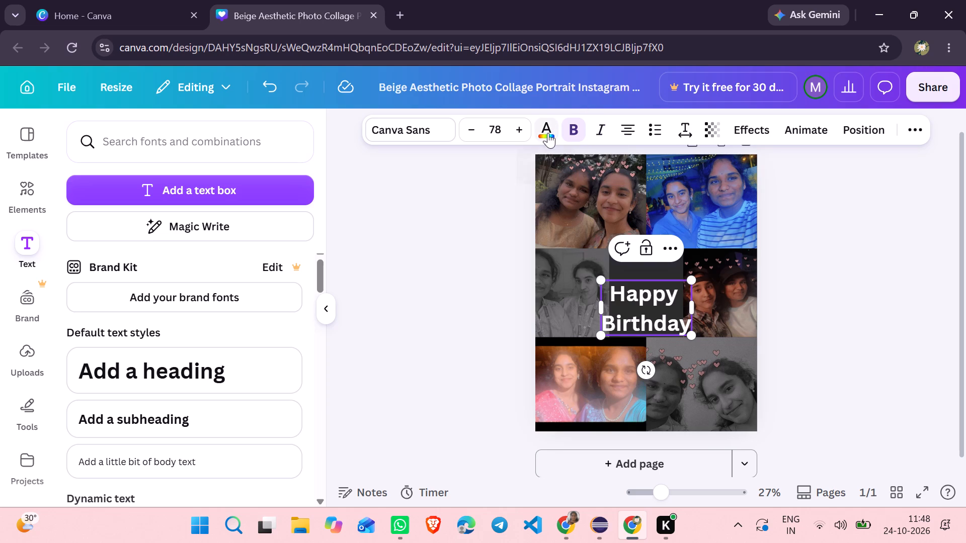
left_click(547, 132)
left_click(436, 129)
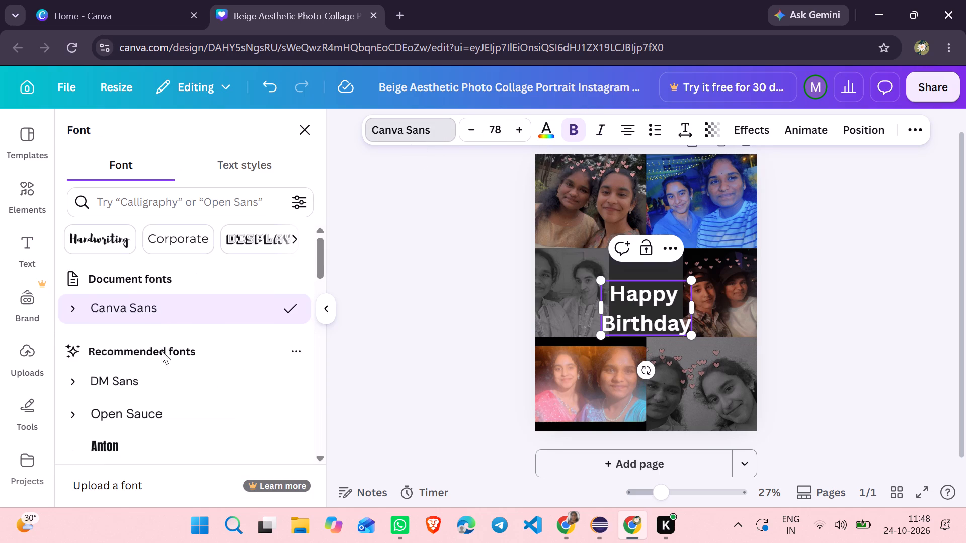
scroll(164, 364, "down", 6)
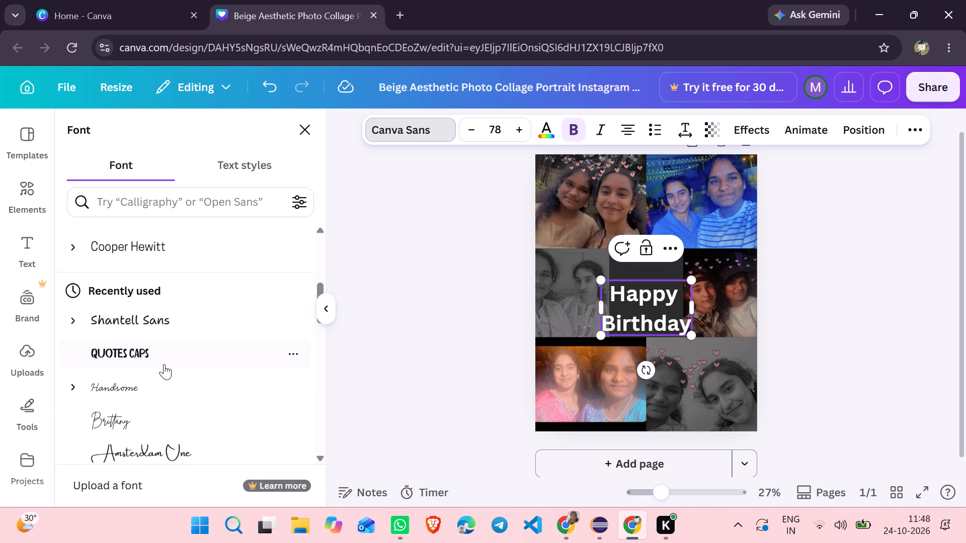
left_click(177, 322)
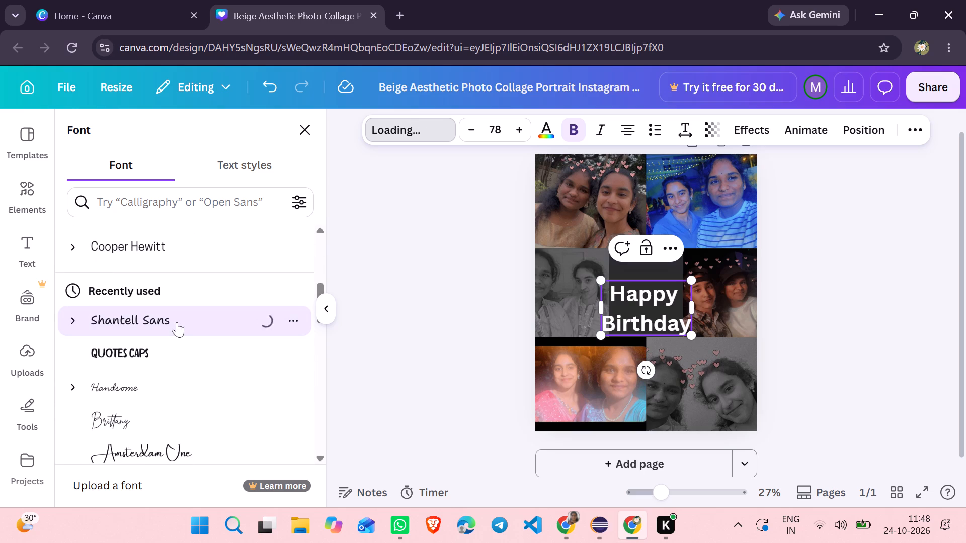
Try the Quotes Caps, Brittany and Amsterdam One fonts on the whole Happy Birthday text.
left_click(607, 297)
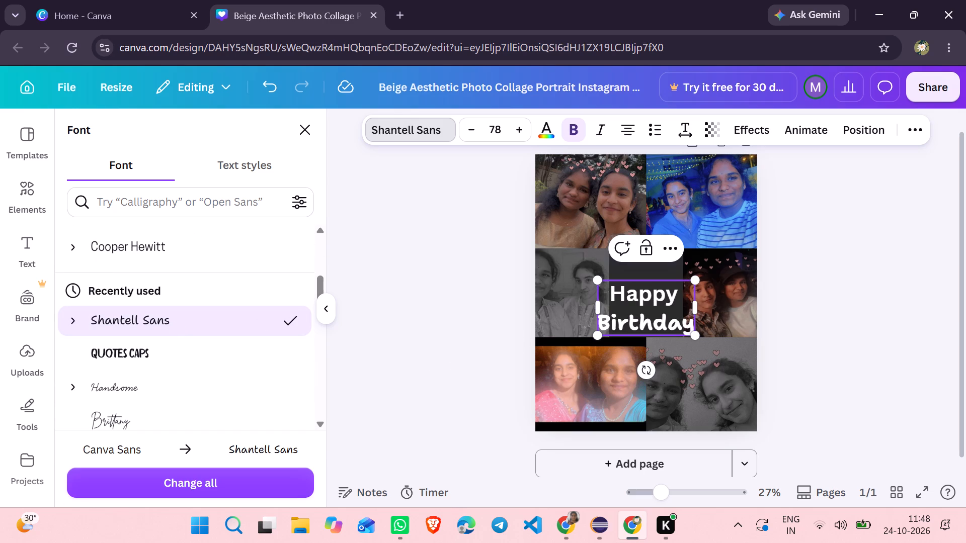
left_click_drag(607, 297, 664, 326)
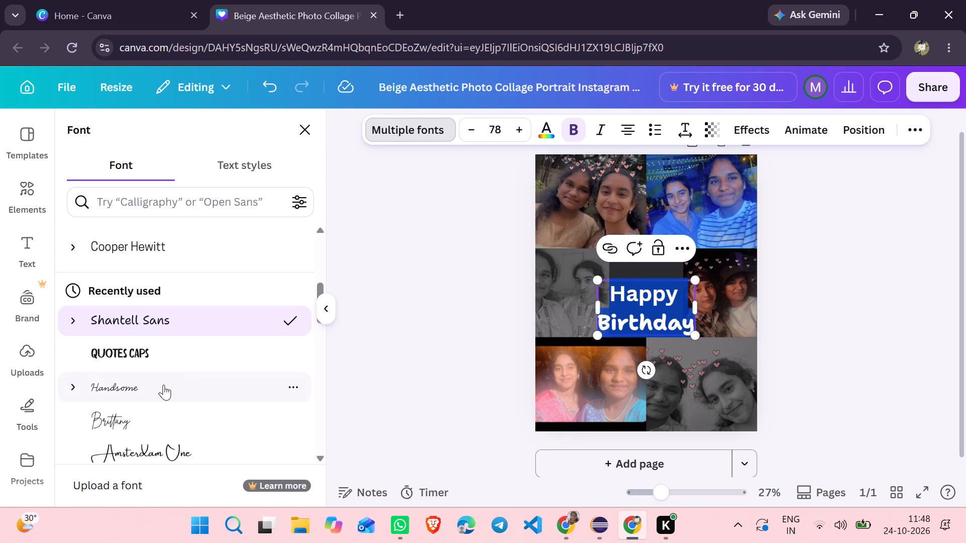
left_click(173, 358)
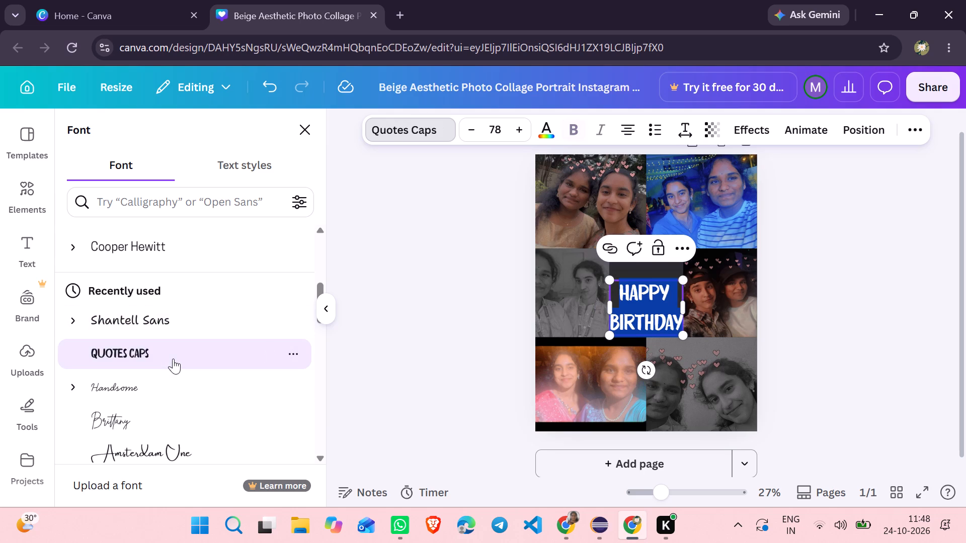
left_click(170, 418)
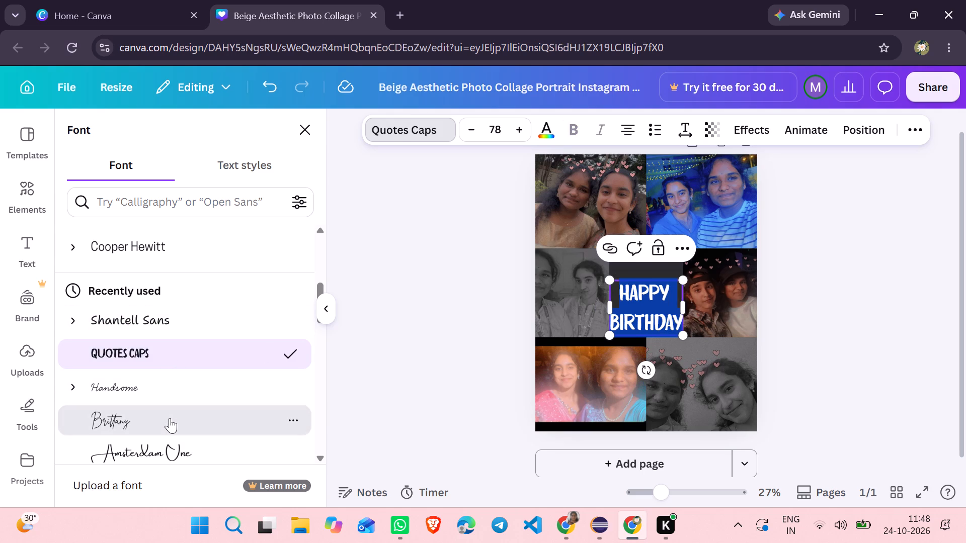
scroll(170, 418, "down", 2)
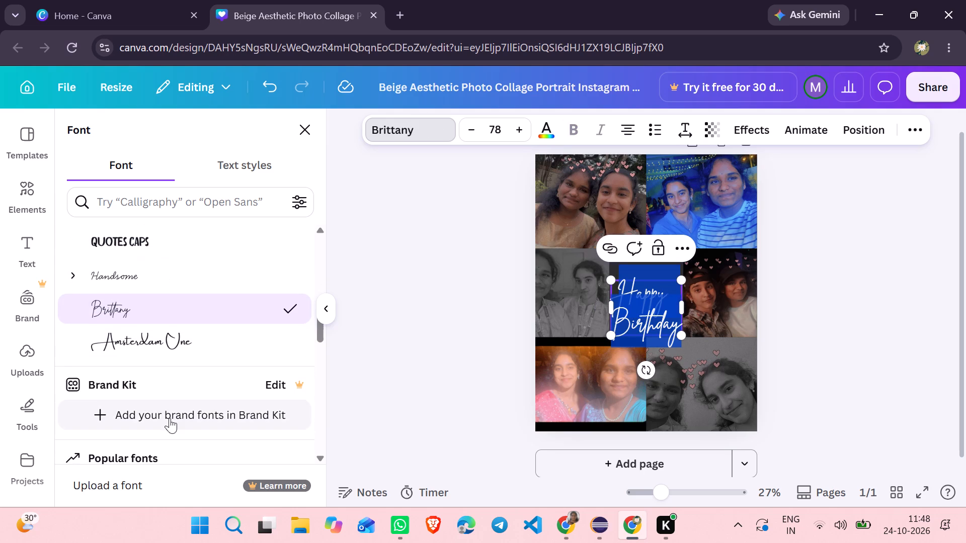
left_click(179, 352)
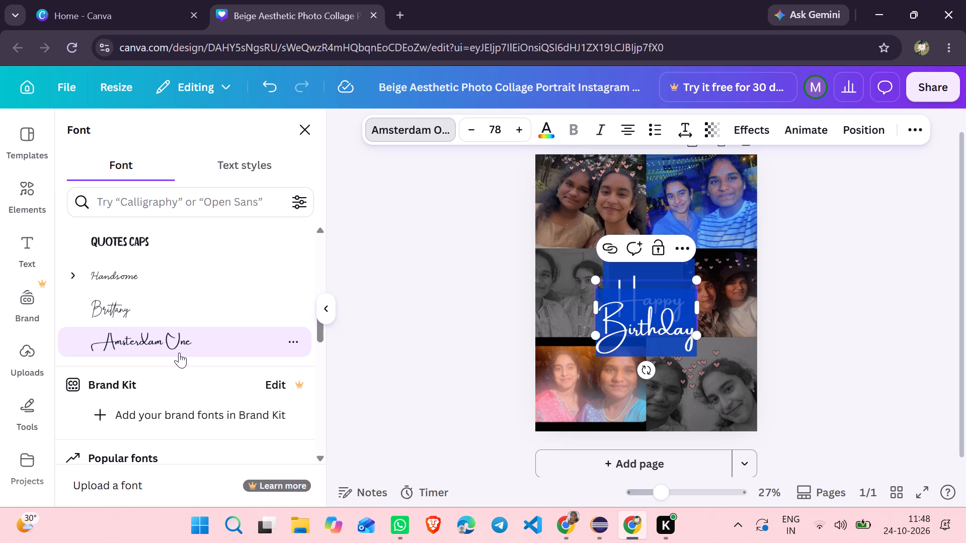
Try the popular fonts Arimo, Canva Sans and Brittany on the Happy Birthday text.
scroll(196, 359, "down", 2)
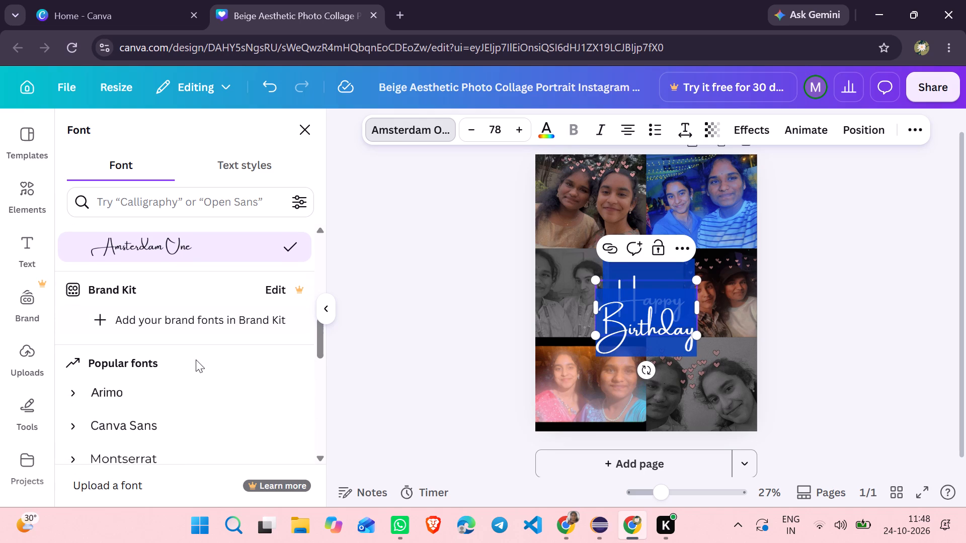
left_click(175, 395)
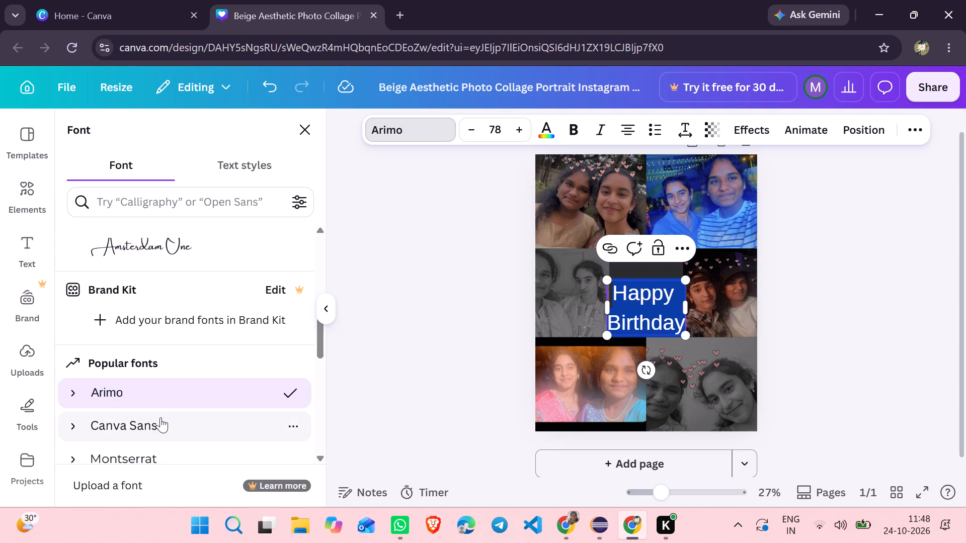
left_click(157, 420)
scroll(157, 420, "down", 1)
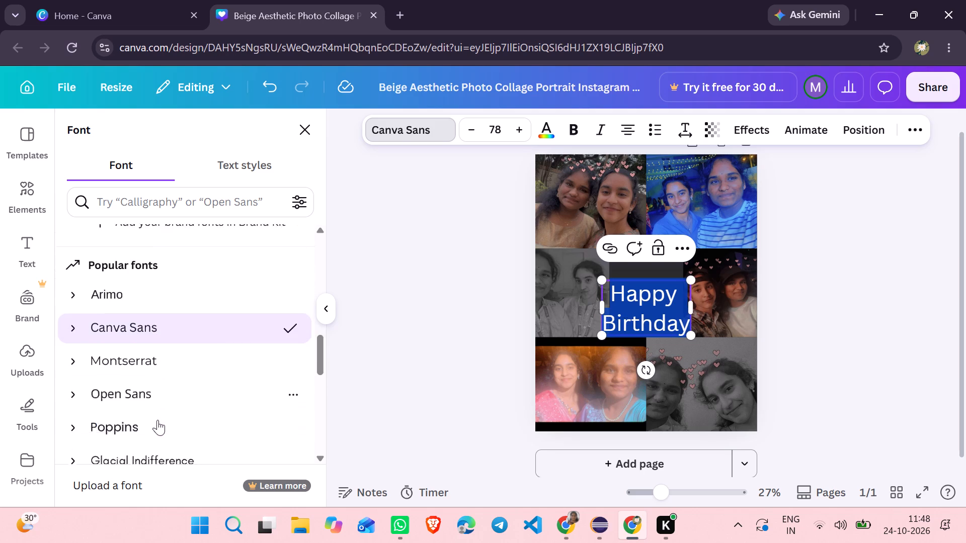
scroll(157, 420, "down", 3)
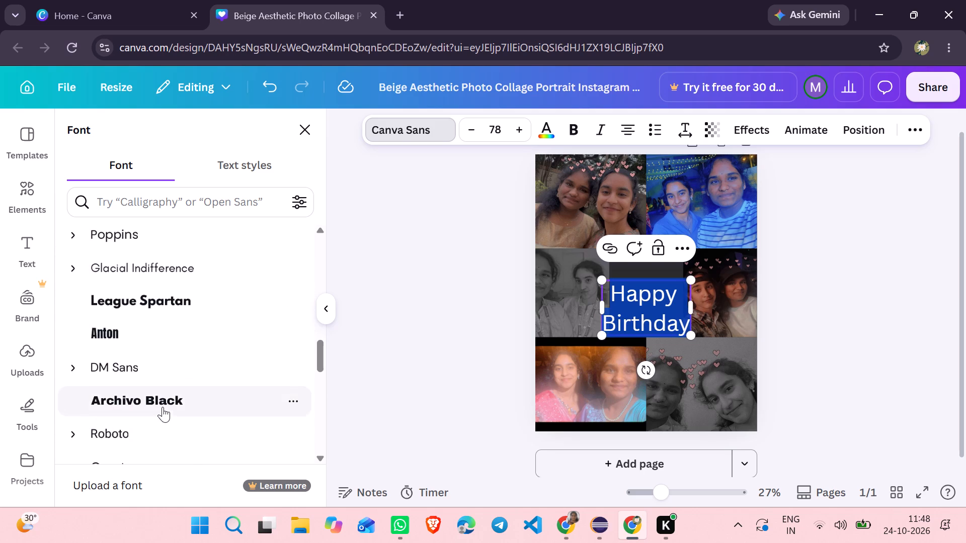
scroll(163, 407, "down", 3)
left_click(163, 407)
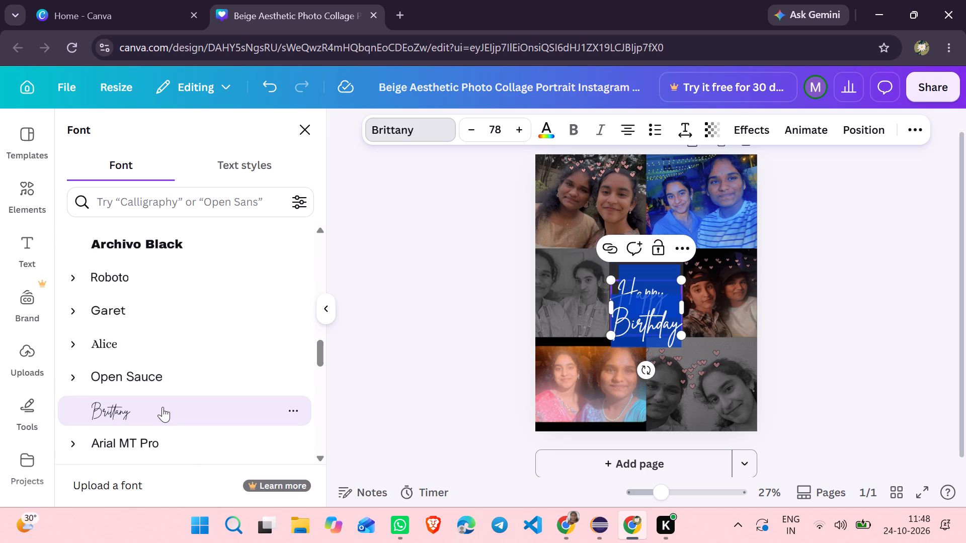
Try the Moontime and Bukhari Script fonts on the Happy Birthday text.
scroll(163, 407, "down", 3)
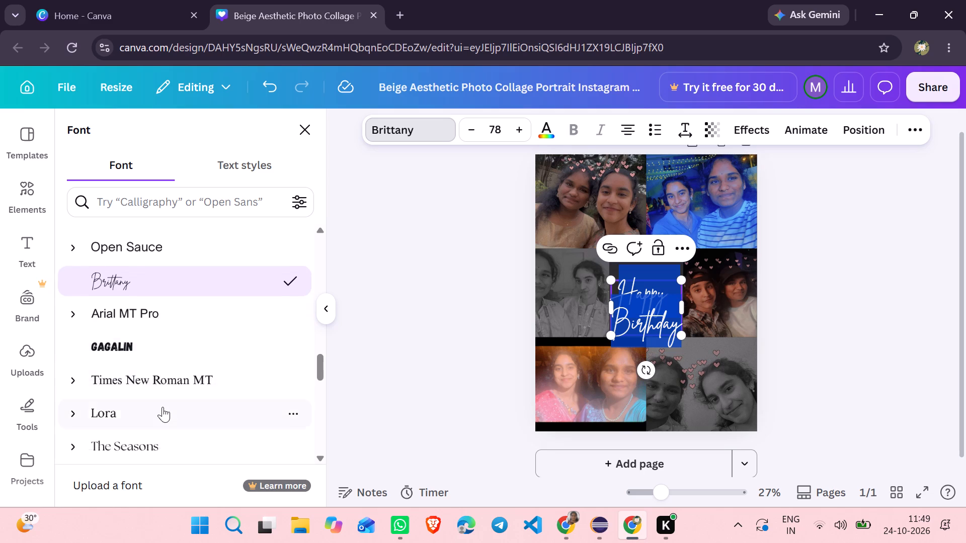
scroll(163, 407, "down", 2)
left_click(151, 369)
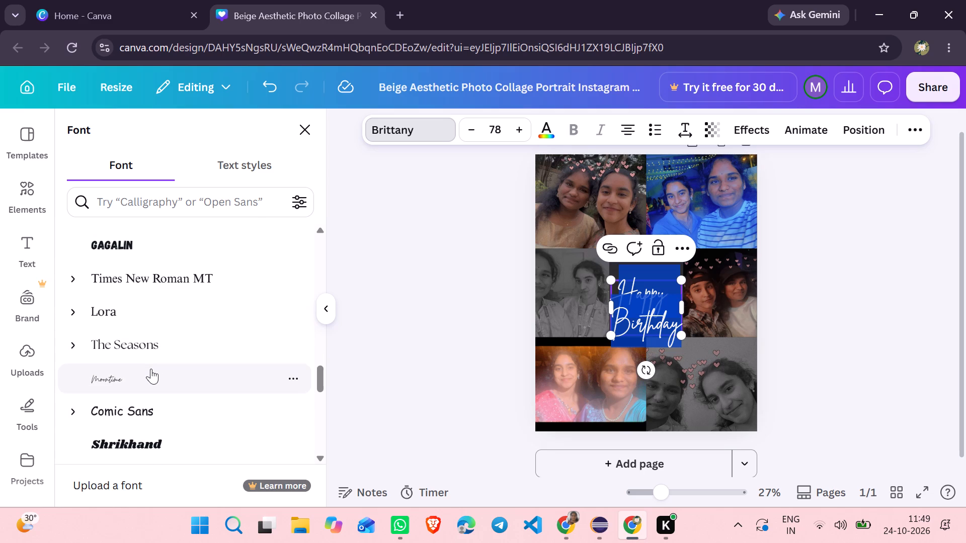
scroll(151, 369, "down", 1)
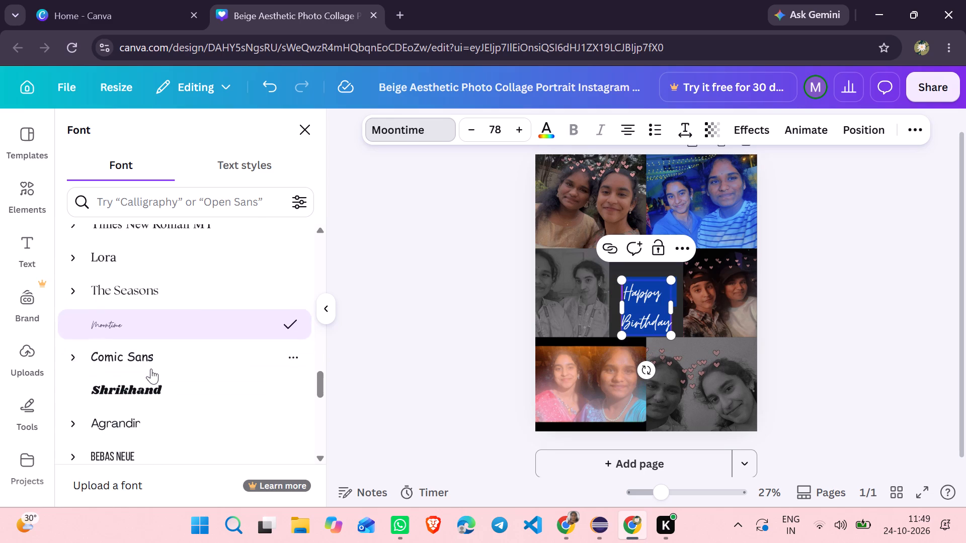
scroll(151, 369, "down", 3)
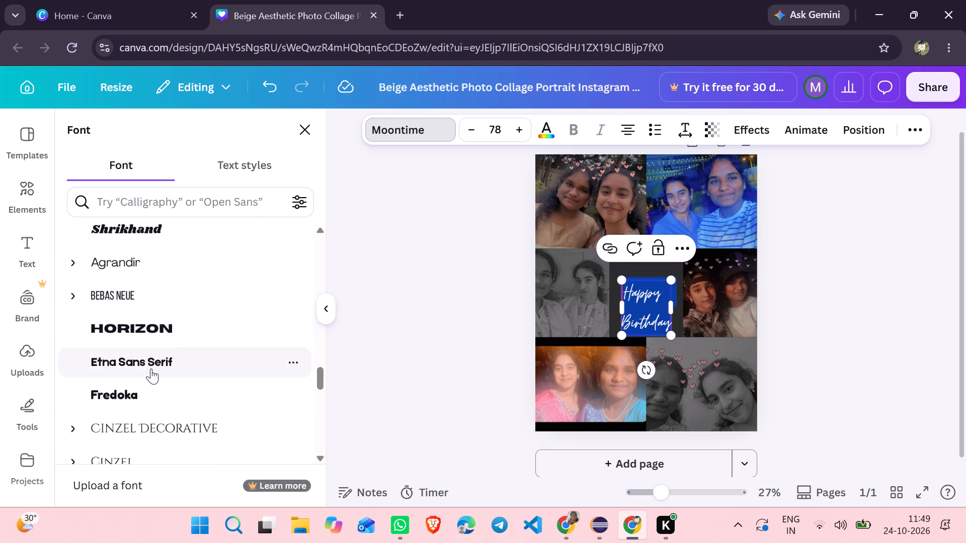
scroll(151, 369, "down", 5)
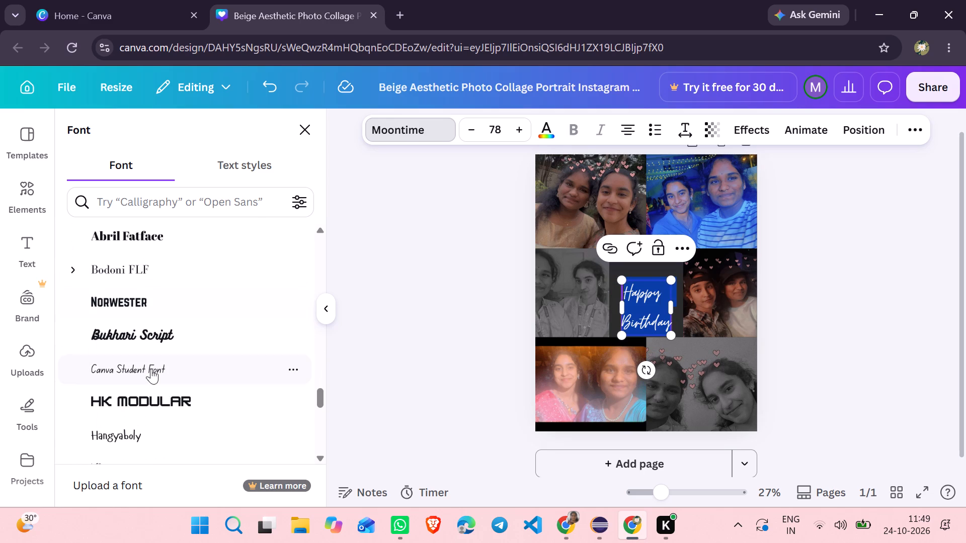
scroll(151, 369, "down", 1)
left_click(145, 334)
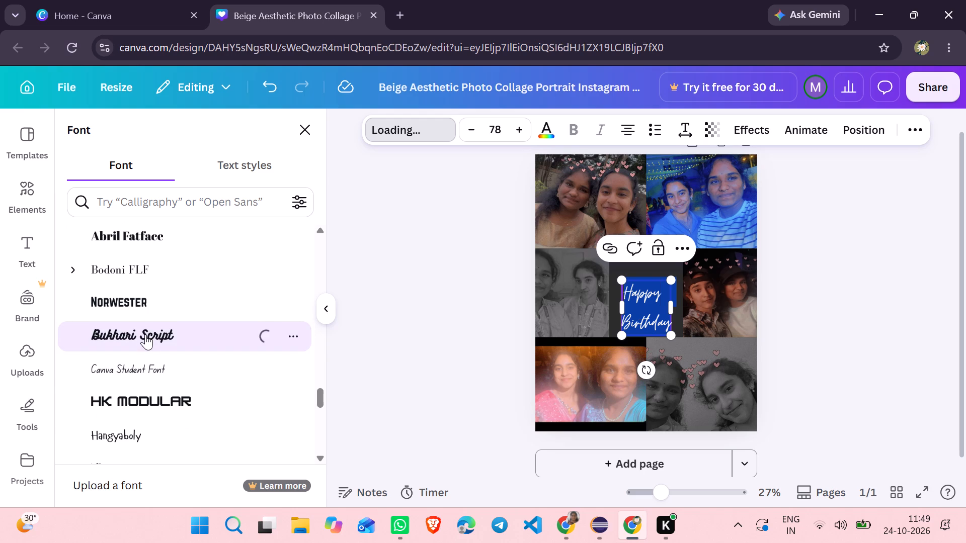
Compare Alex Brush on the Happy Birthday text and set its font to Nickainley.
scroll(145, 334, "down", 2)
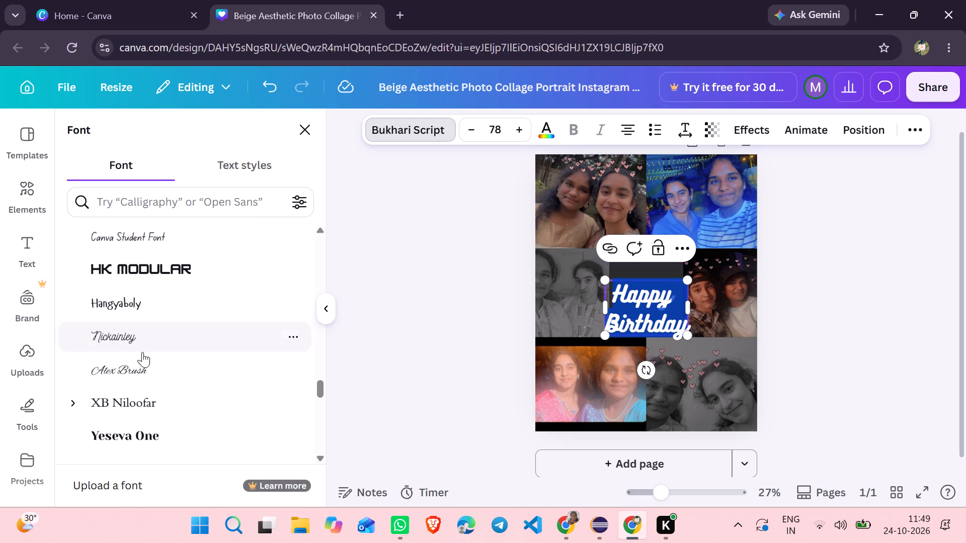
left_click(138, 366)
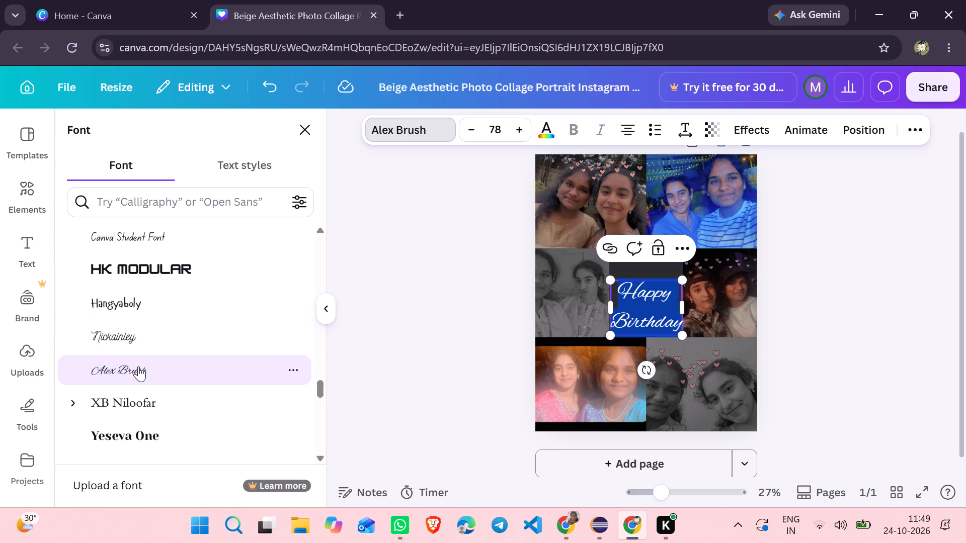
left_click(119, 330)
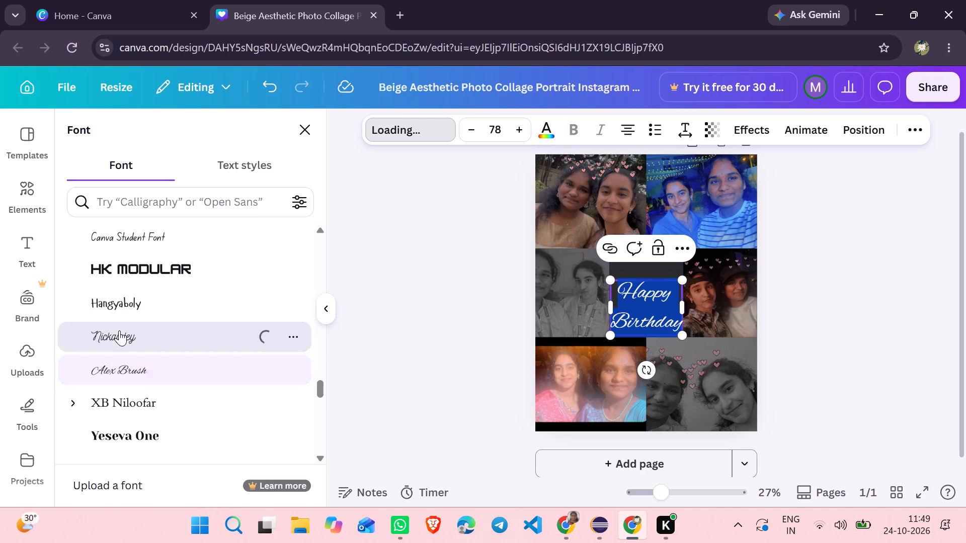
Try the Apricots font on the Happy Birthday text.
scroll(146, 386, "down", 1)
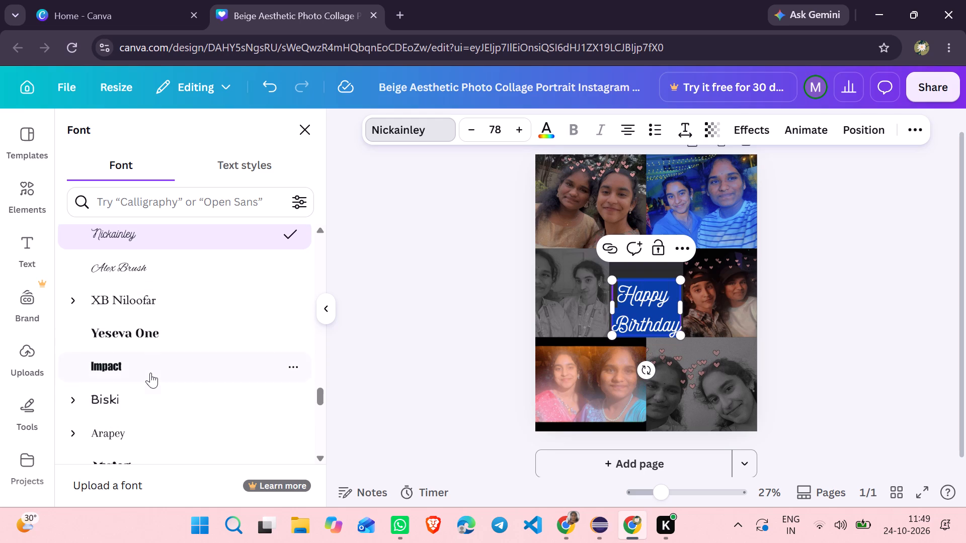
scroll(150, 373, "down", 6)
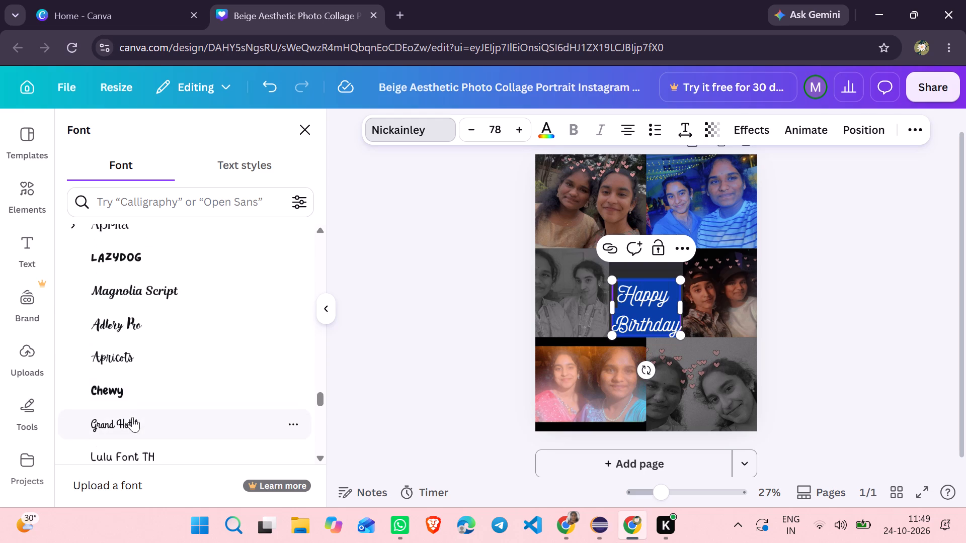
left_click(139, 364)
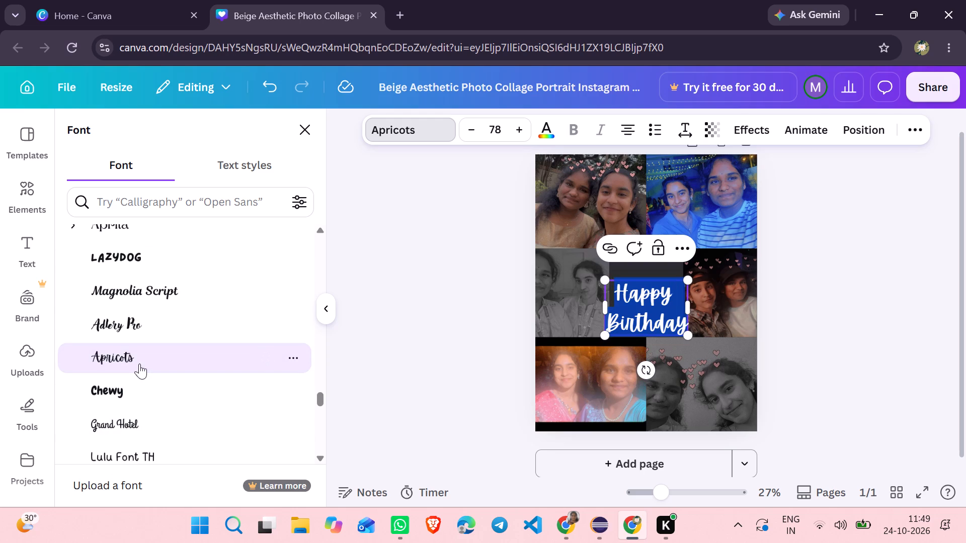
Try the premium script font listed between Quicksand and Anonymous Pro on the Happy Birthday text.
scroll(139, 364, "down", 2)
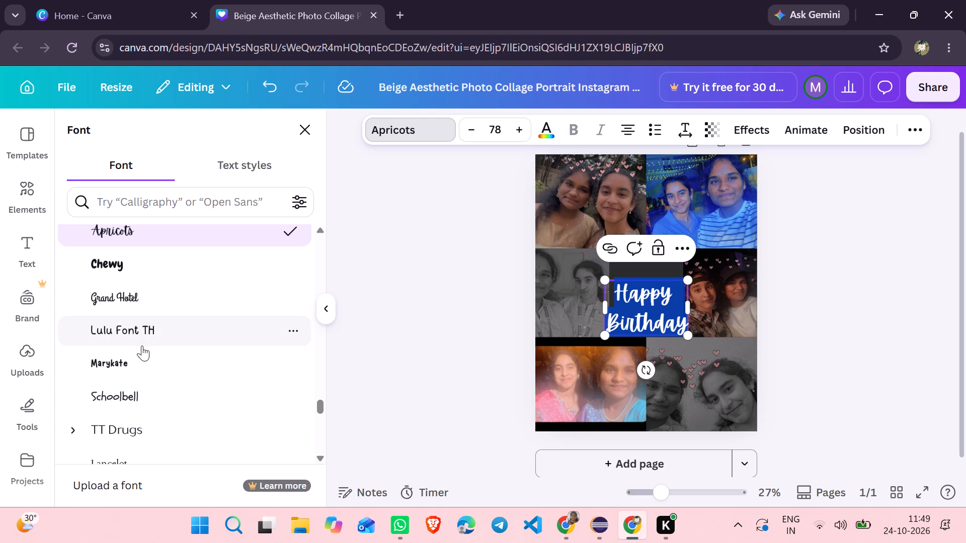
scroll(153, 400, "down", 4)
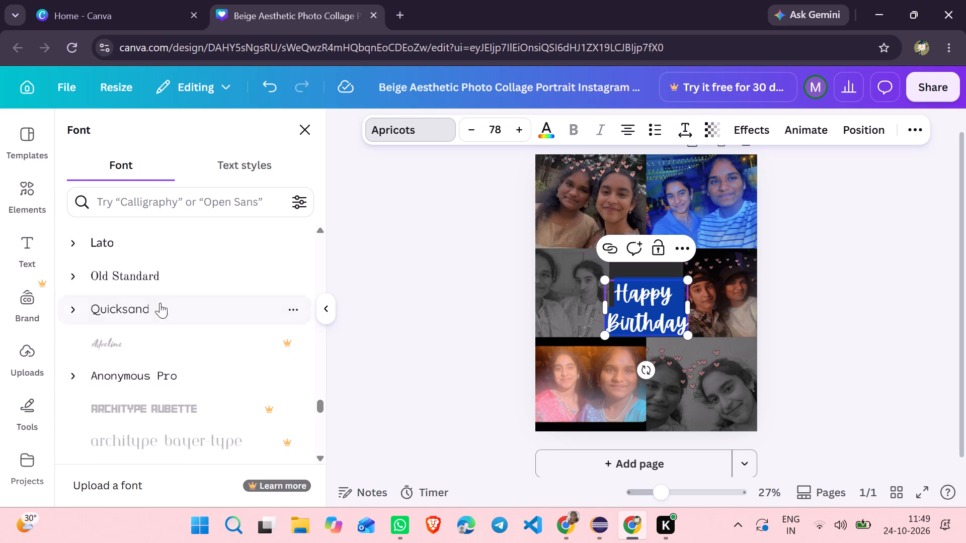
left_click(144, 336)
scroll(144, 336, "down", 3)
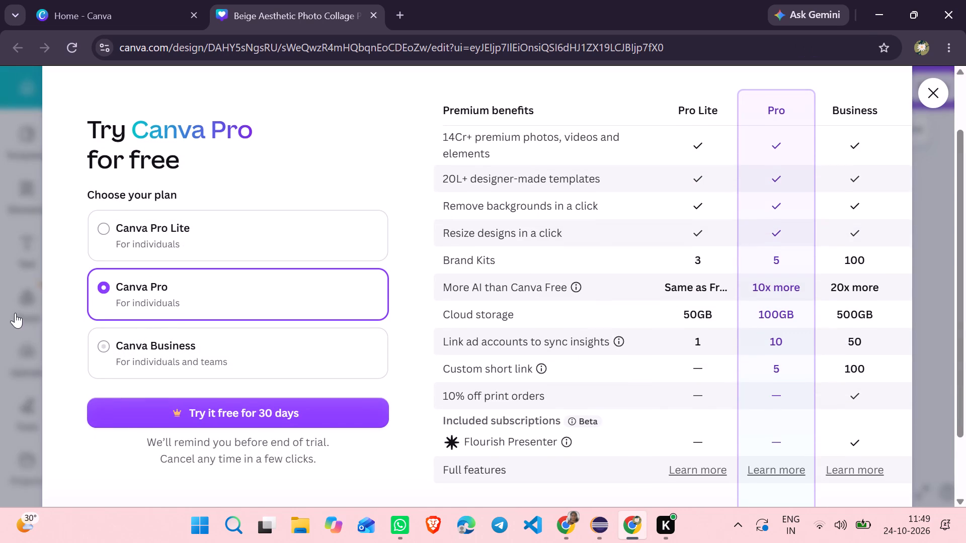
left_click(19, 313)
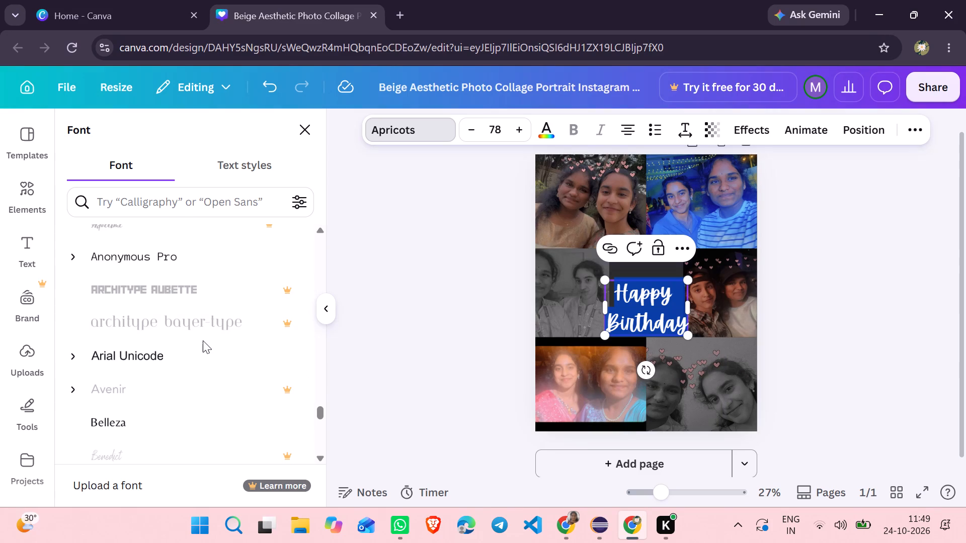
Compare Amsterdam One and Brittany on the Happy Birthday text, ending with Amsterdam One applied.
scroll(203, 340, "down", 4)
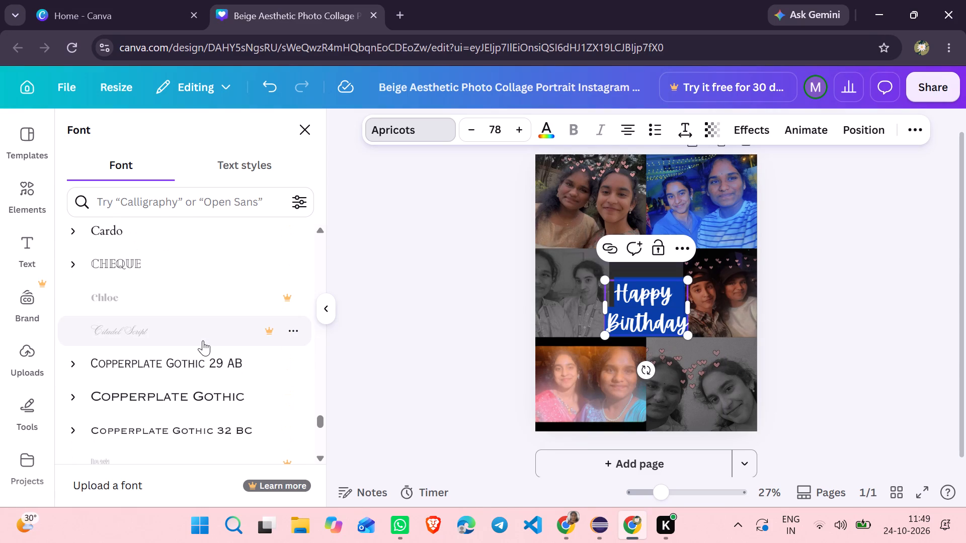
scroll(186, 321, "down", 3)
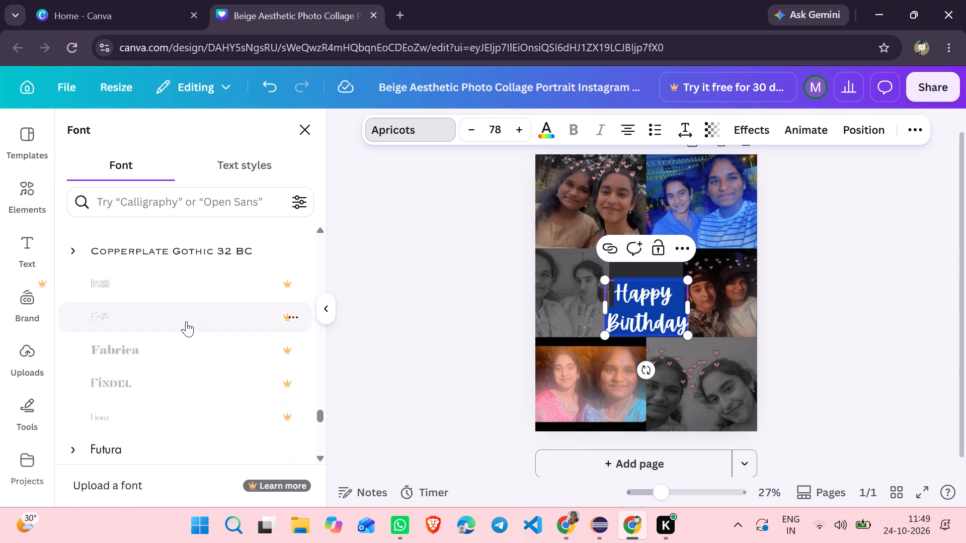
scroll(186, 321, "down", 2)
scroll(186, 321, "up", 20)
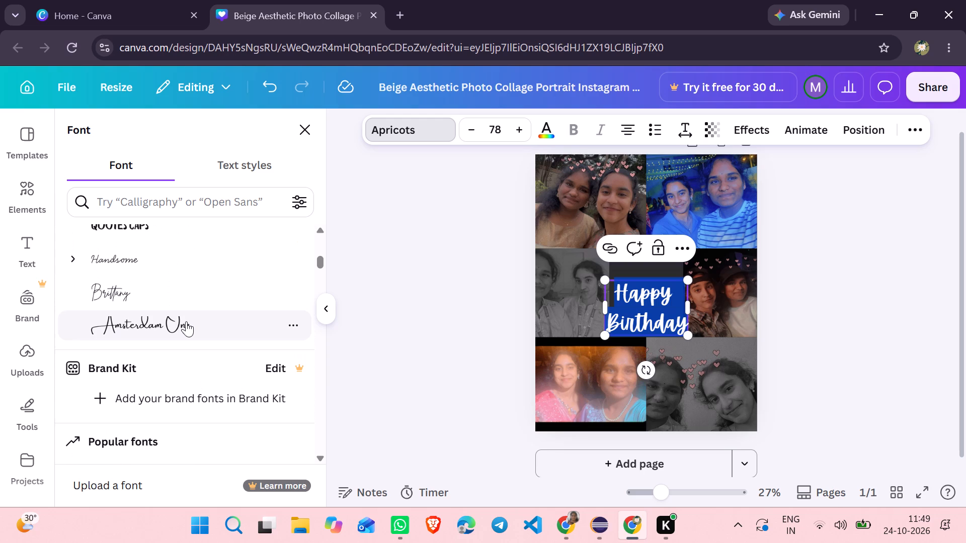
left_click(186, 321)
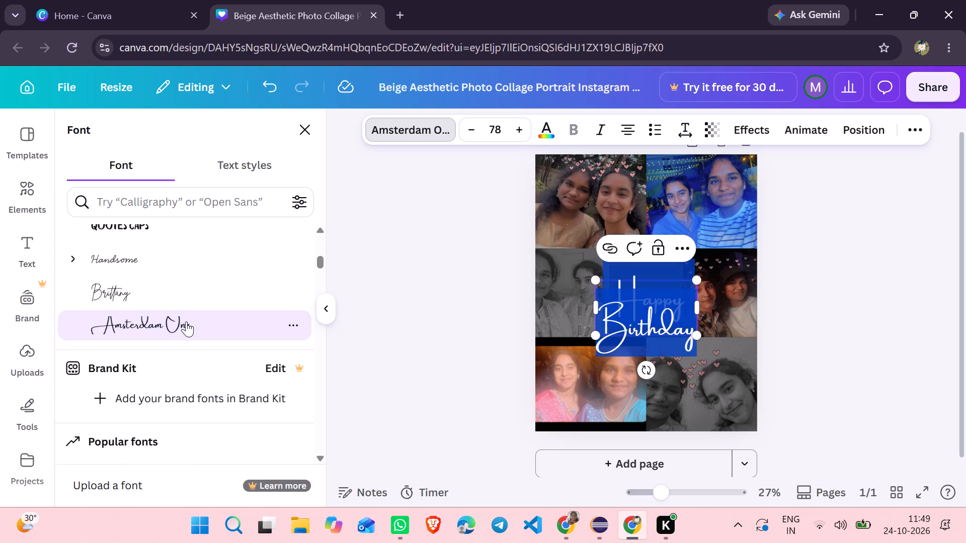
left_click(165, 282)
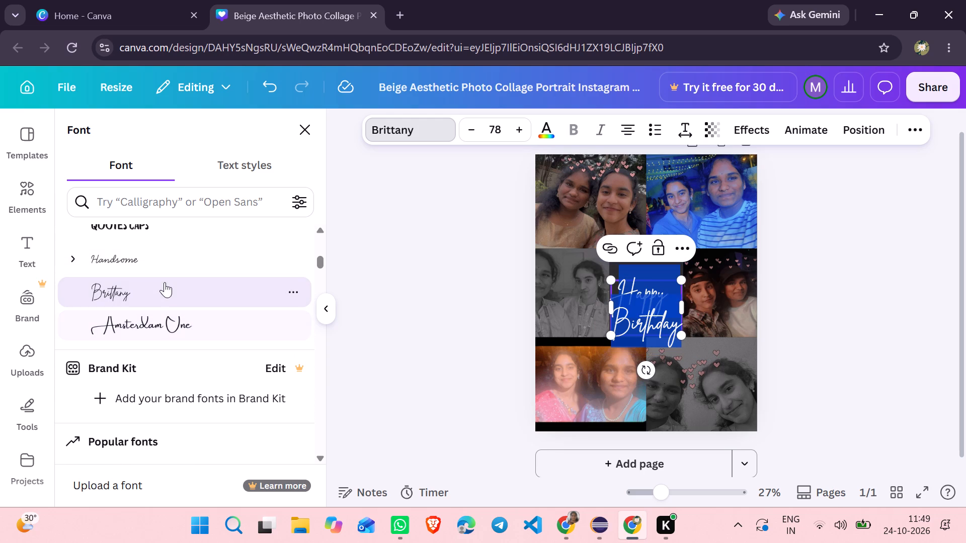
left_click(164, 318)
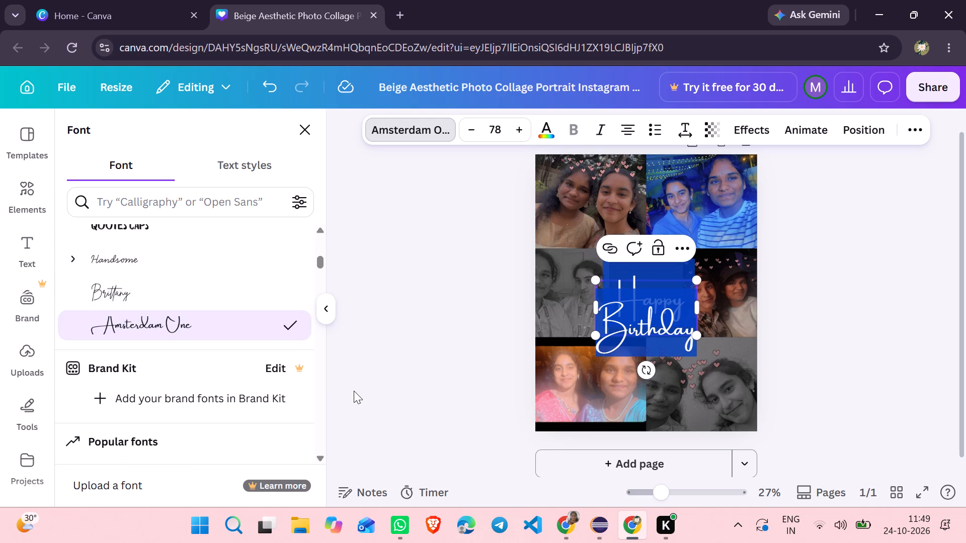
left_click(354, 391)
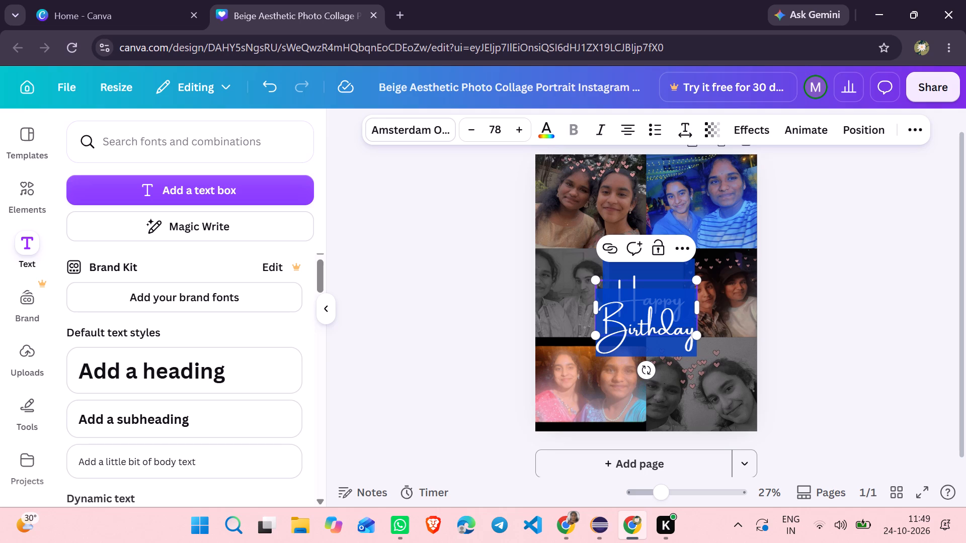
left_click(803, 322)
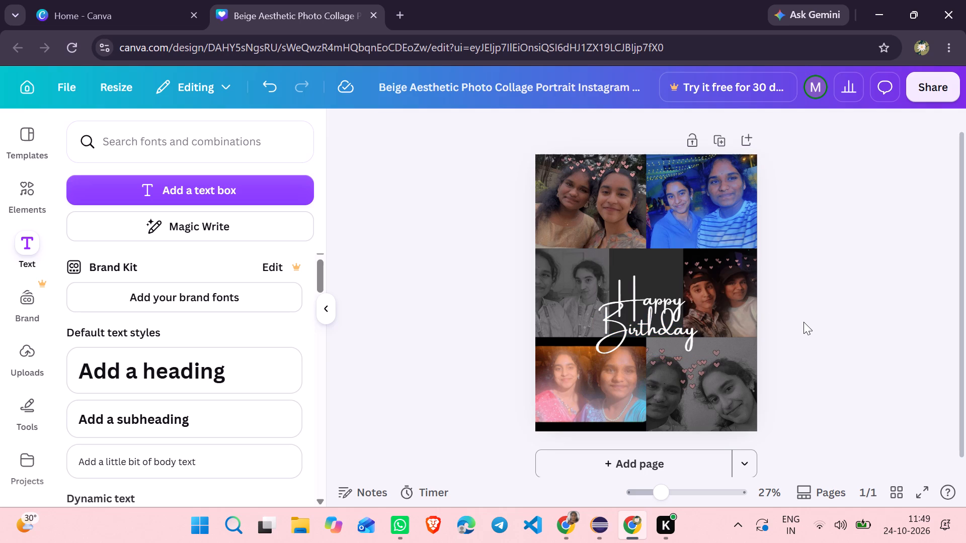
Reduce the font size of the Happy Birthday text to 50.
left_click(663, 313)
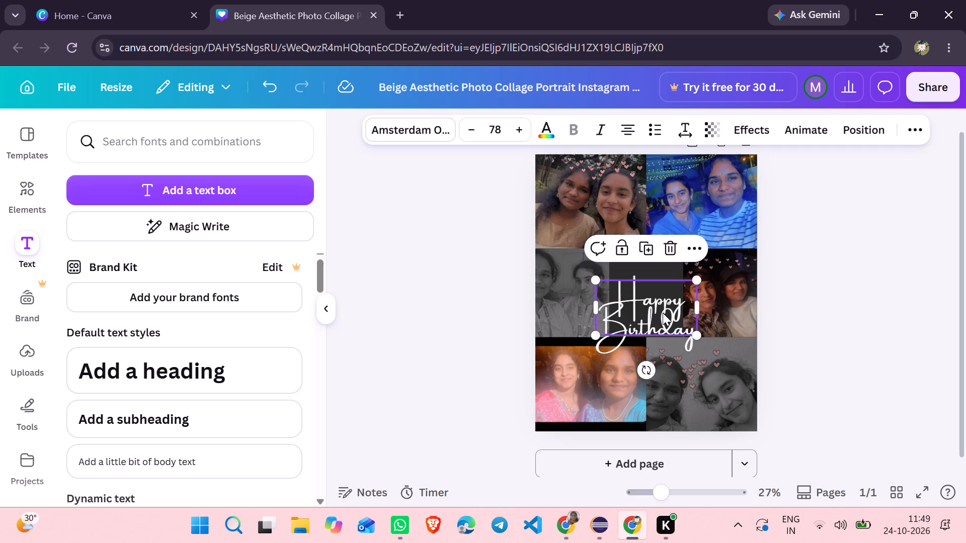
triple_click(476, 129)
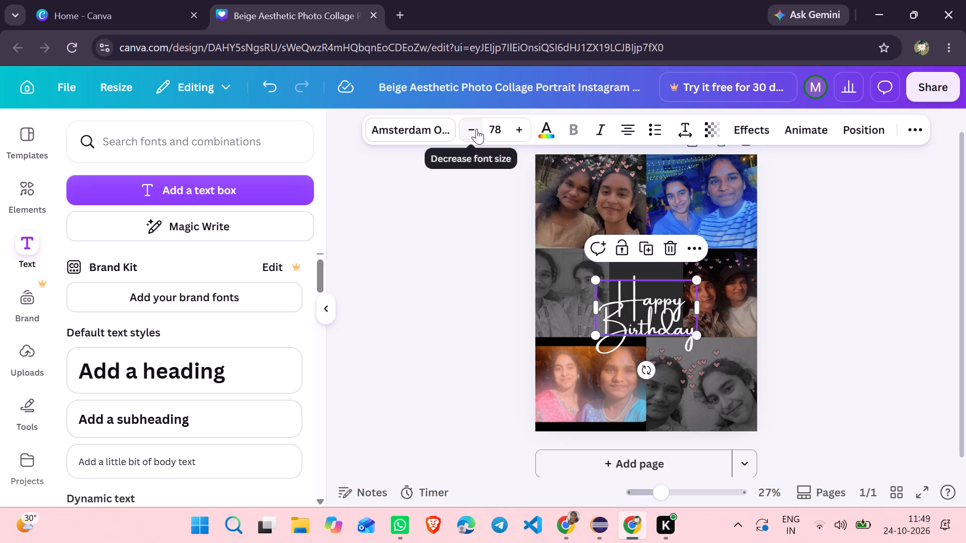
triple_click(476, 129)
triple_click(476, 129)
triple_click(476, 129)
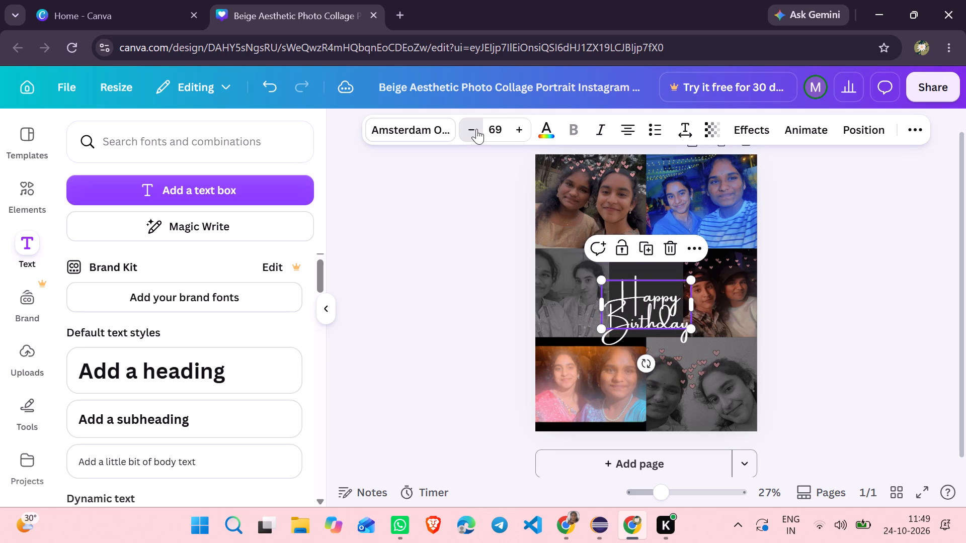
triple_click(476, 129)
triple_click(476, 129)
triple_click(476, 129)
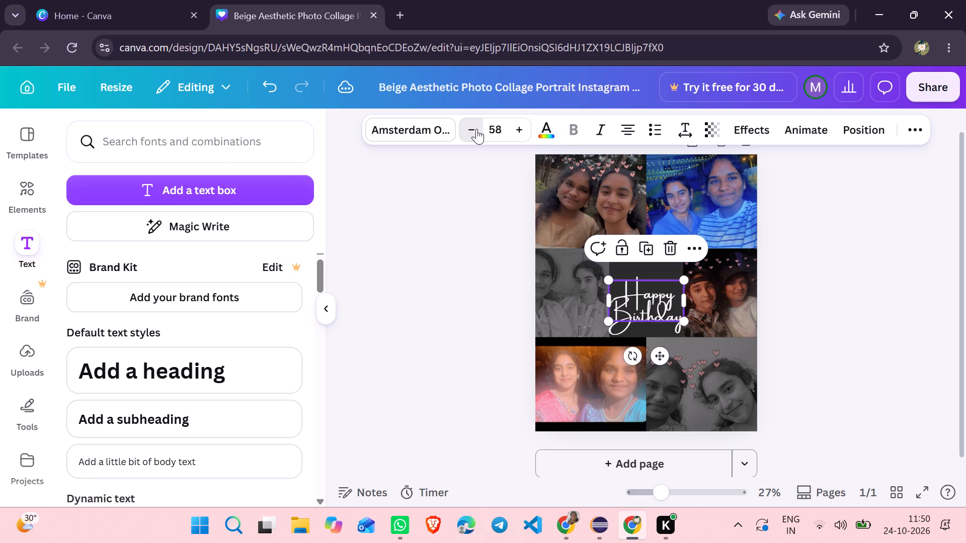
triple_click(476, 129)
triple_click(476, 129)
left_click(476, 129)
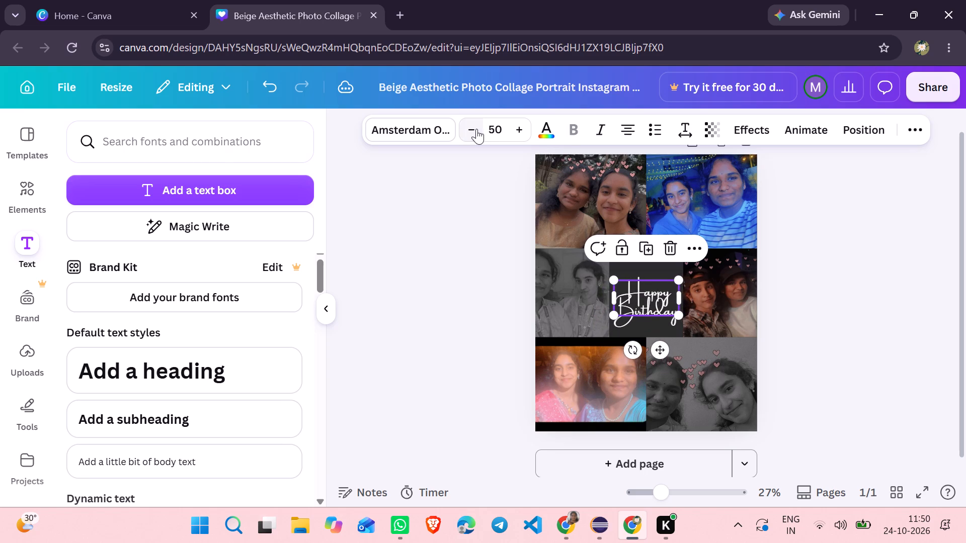
Compare Alex Brush, Nickainley and Brittany on the Happy Birthday text and set its font to Apricots.
scroll(214, 421, "down", 3)
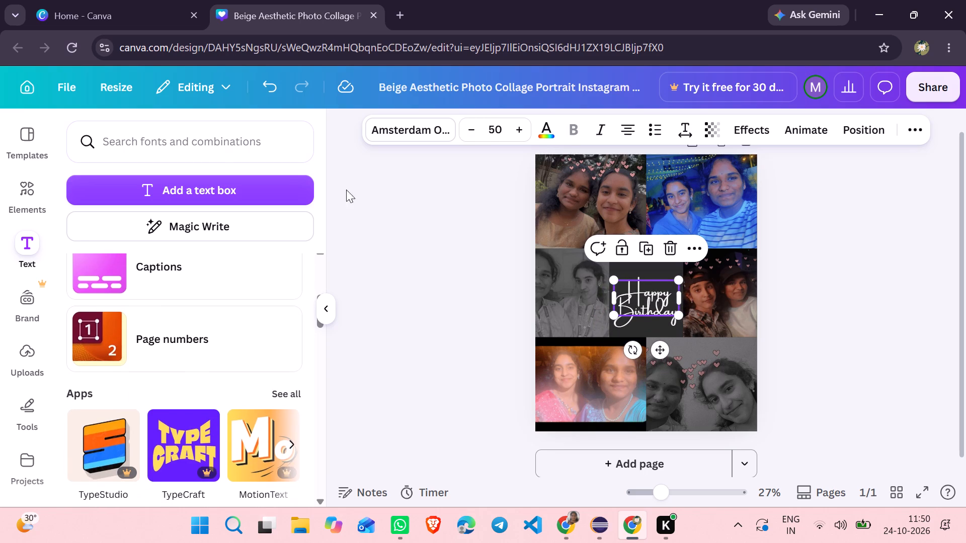
left_click(402, 135)
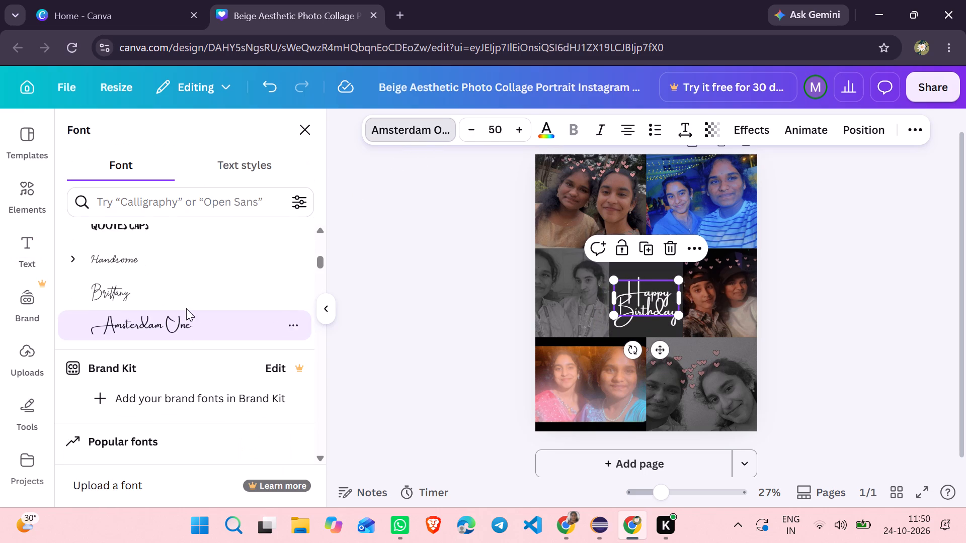
left_click(184, 302)
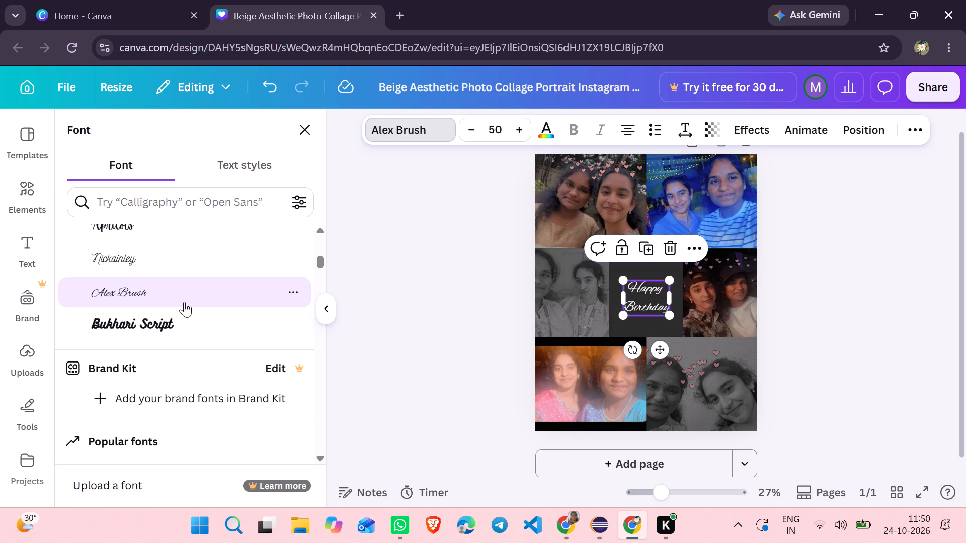
left_click(153, 258)
scroll(153, 258, "up", 1)
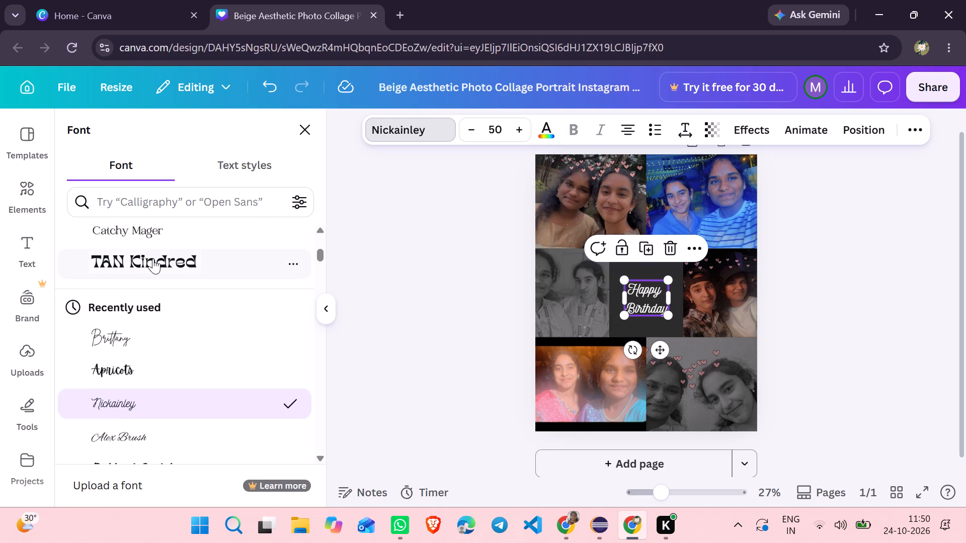
scroll(153, 258, "up", 1)
left_click(132, 338)
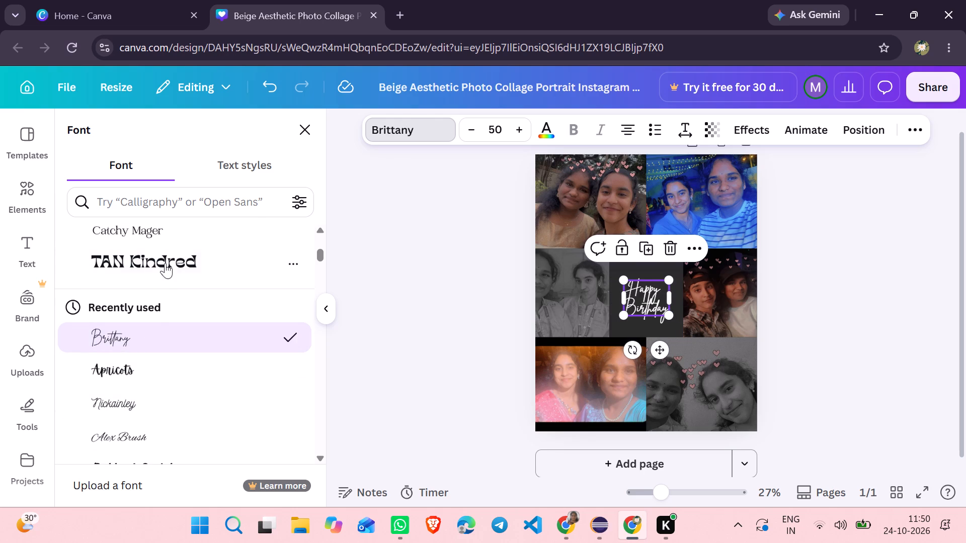
left_click(184, 371)
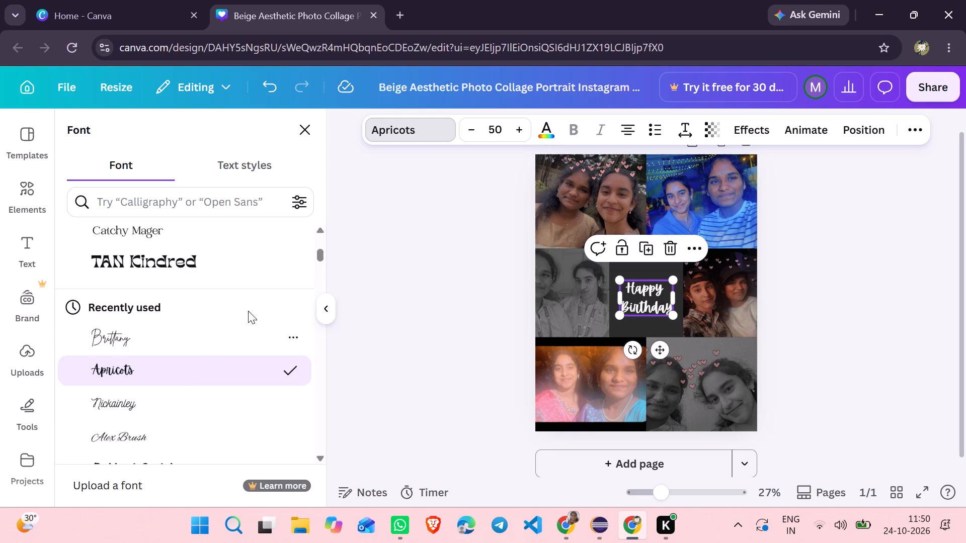
left_click(361, 391)
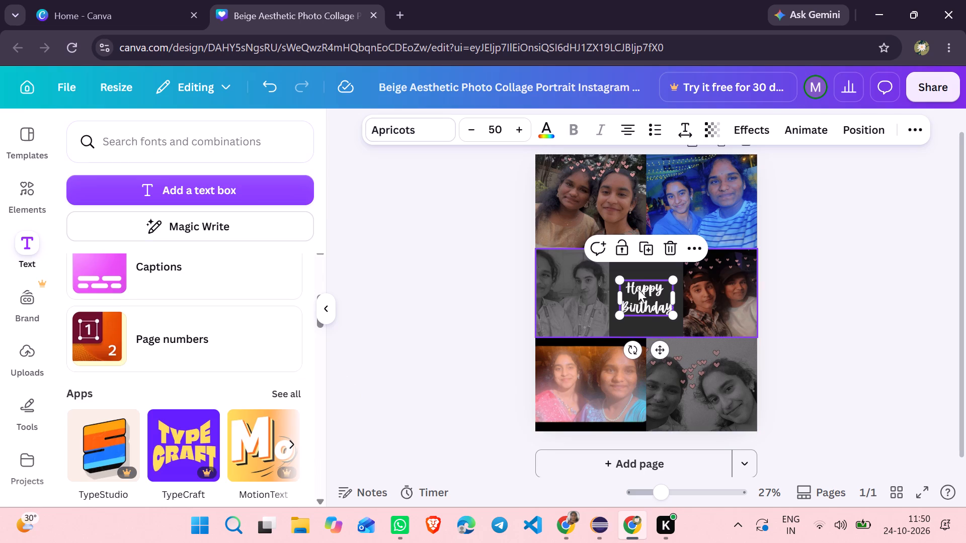
double_click(657, 292)
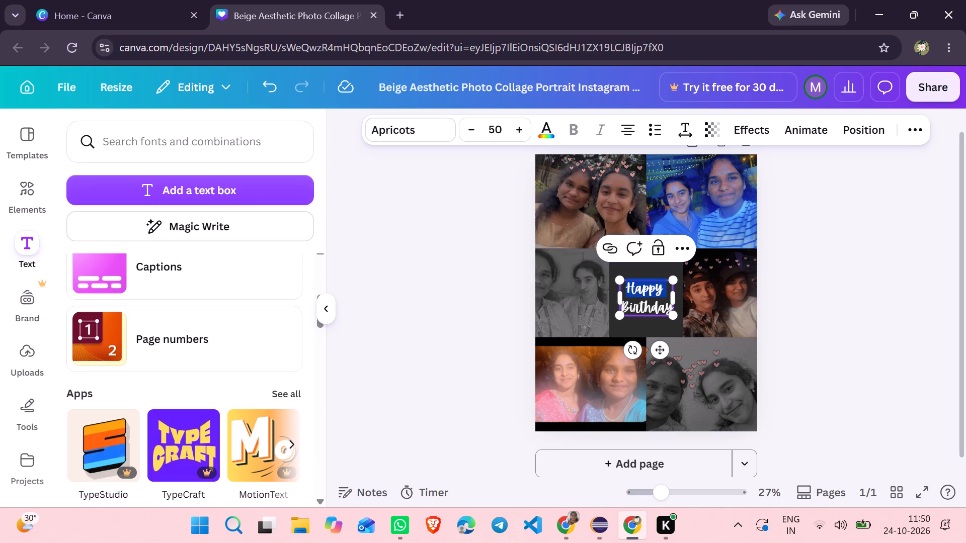
left_click(631, 291)
left_click_drag(631, 291, 667, 306)
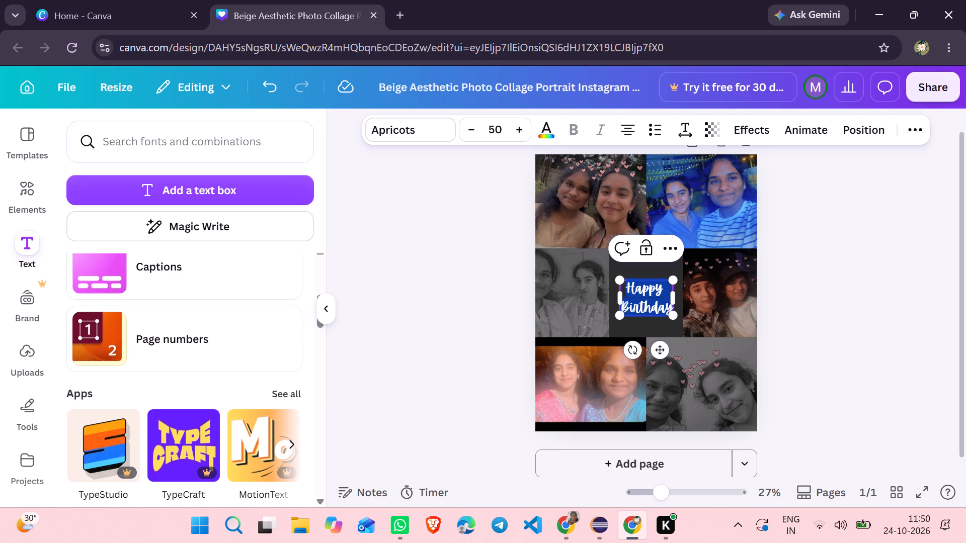
left_click_drag(667, 306, 675, 314)
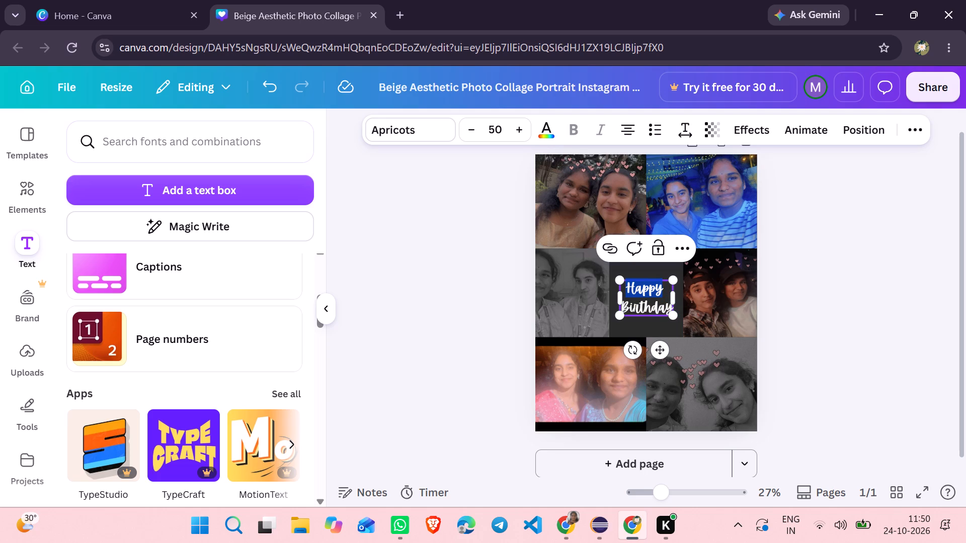
left_click(631, 295)
left_click_drag(631, 295, 647, 304)
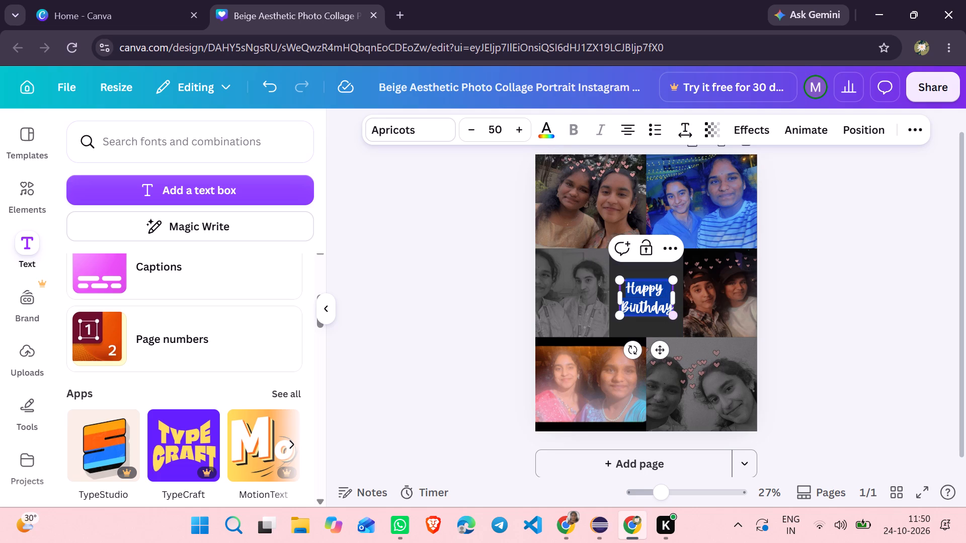
left_click_drag(647, 304, 646, 304)
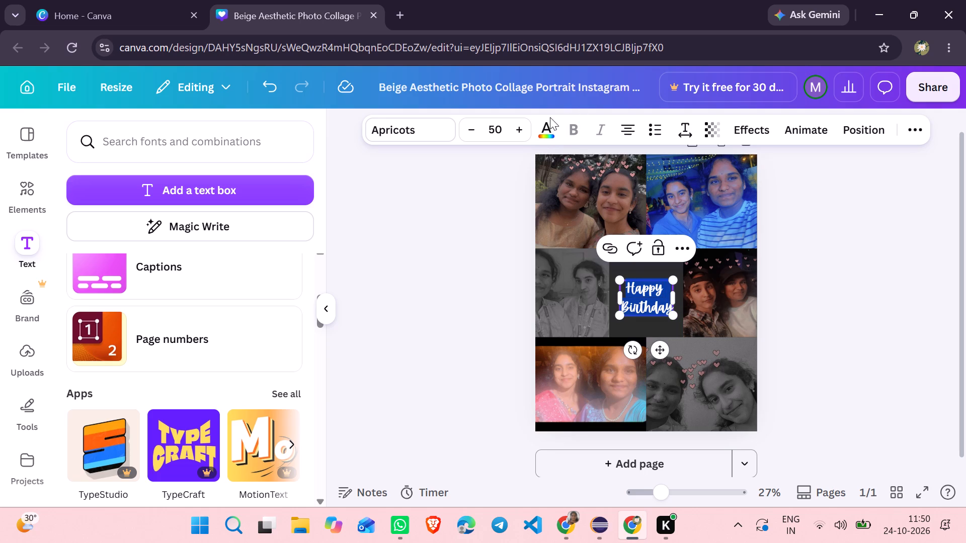
left_click(546, 126)
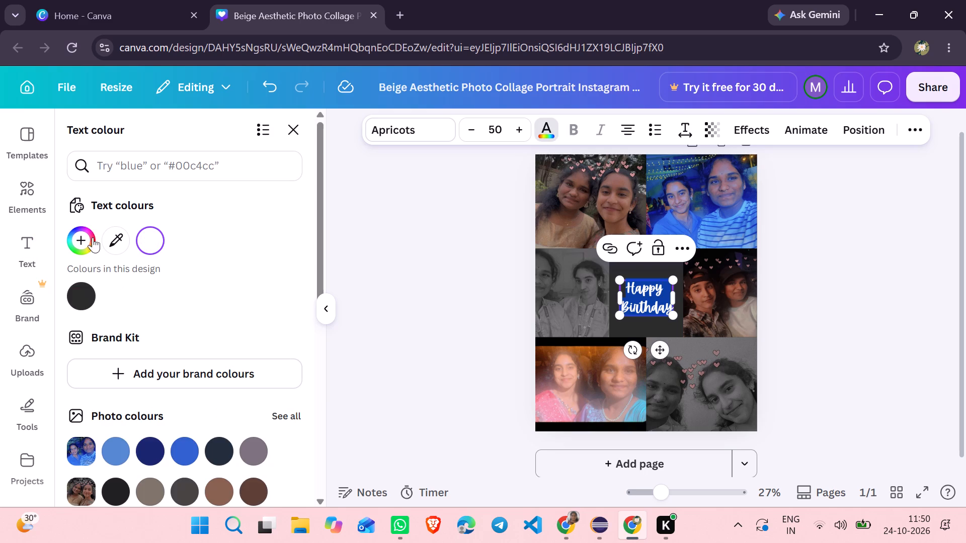
left_click(142, 238)
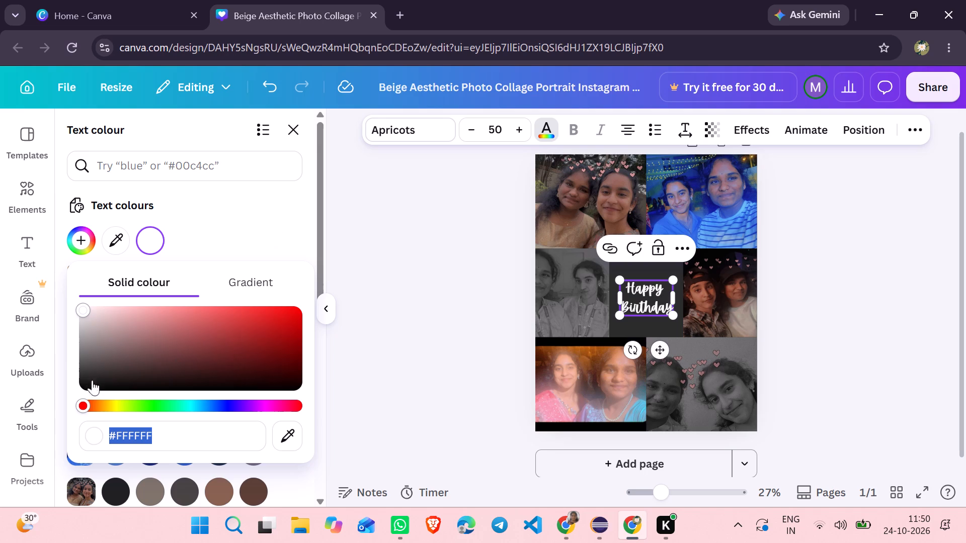
left_click(232, 287)
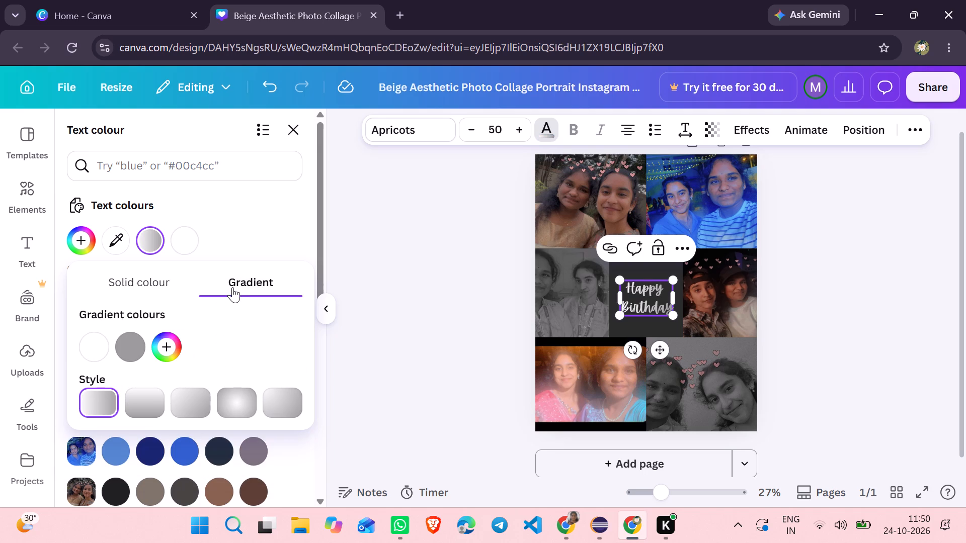
left_click(150, 397)
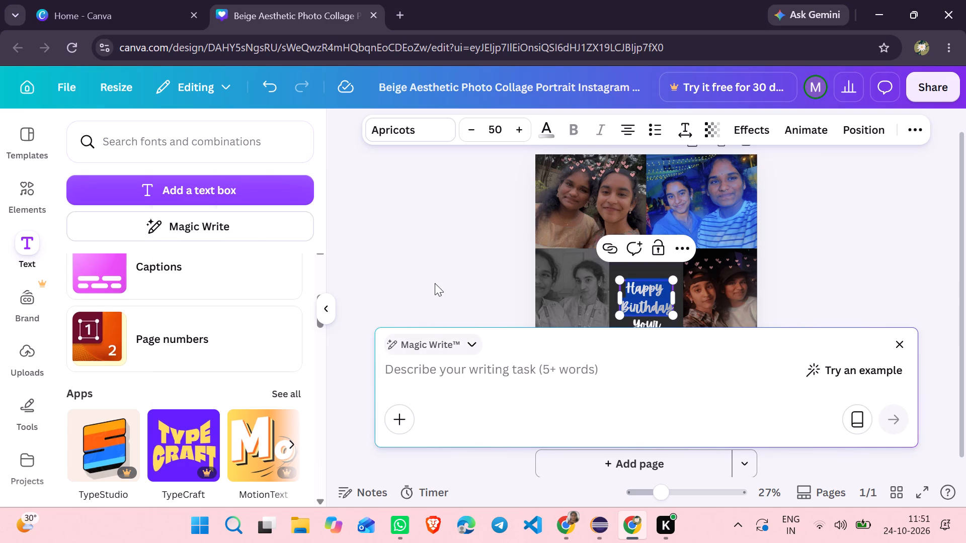
Browse the font combinations and search the fonts and combinations for "happy birthday".
scroll(257, 261, "down", 3)
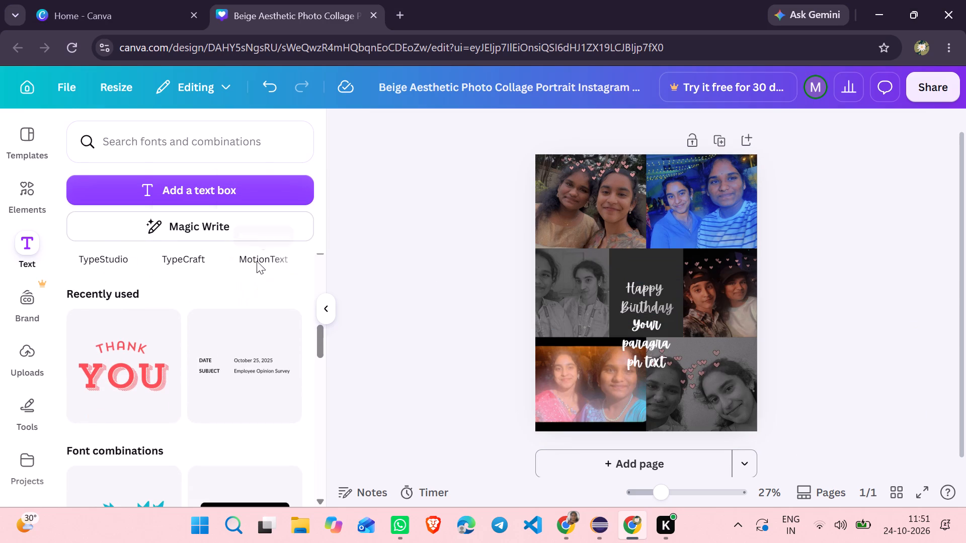
scroll(257, 261, "down", 2)
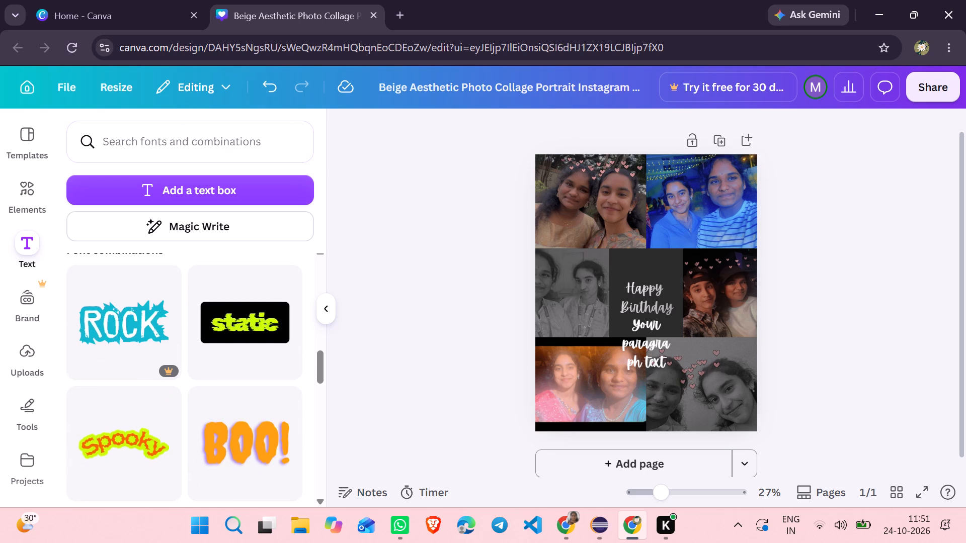
left_click(186, 144)
type("happ")
type("y birthday")
key("Return")
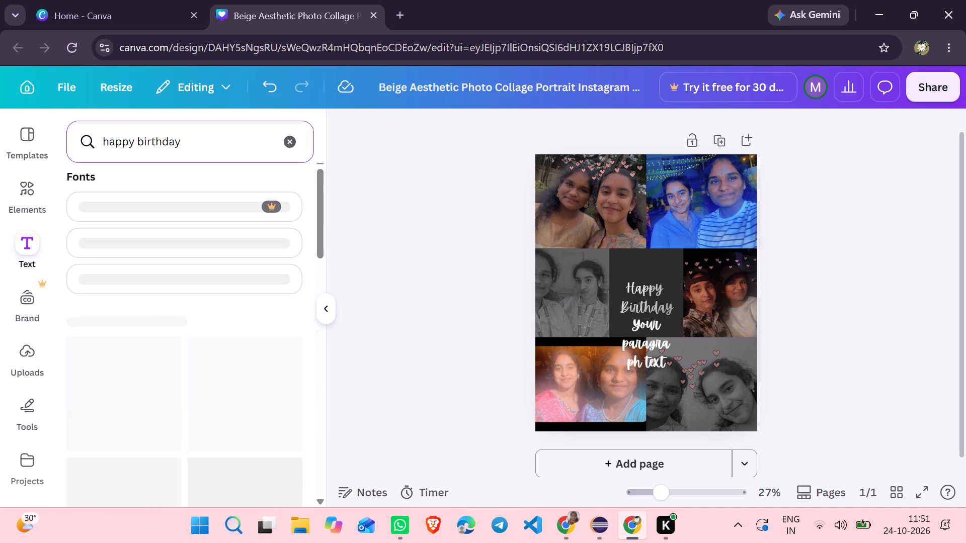
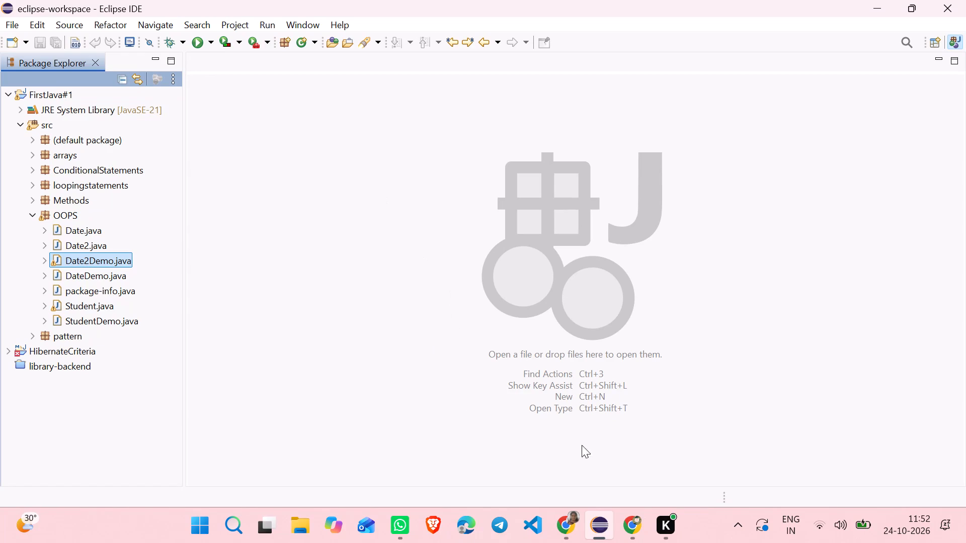
Switch to the Canva design and recolour the word Happy with the white gradient from the existing text colours.
left_click(636, 523)
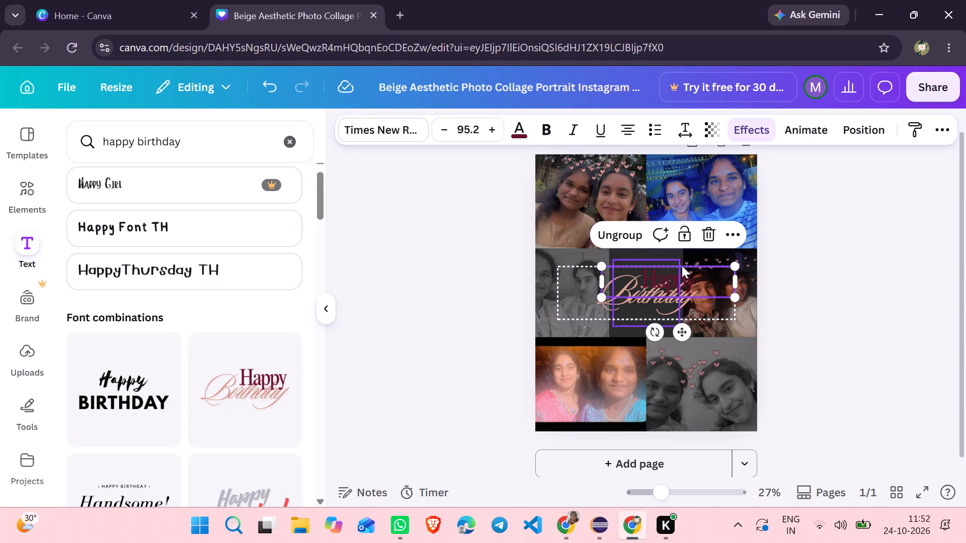
left_click(678, 276)
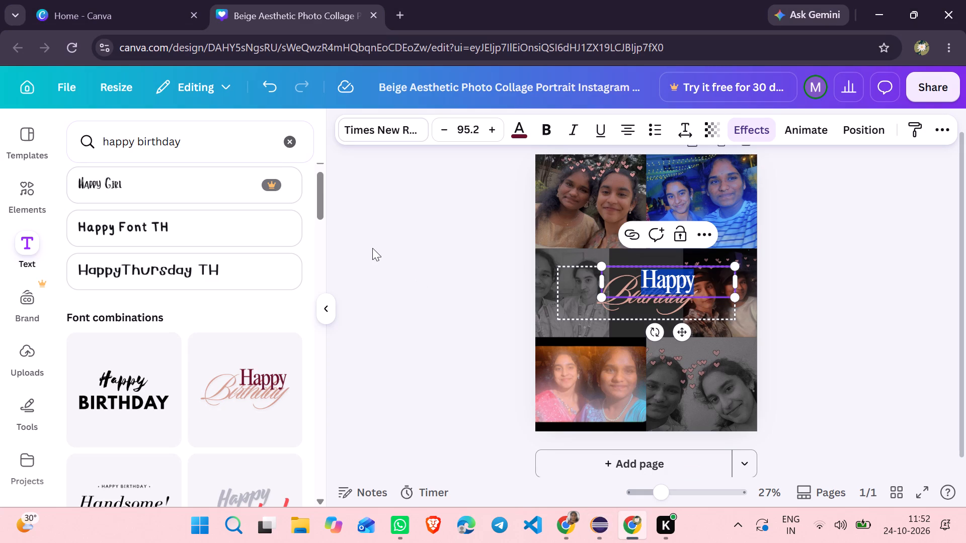
left_click(518, 137)
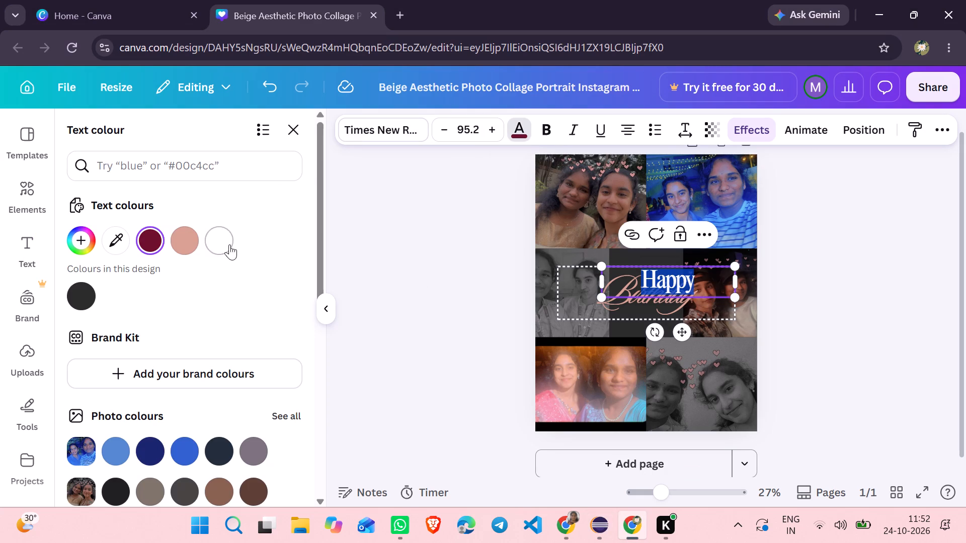
left_click(224, 251)
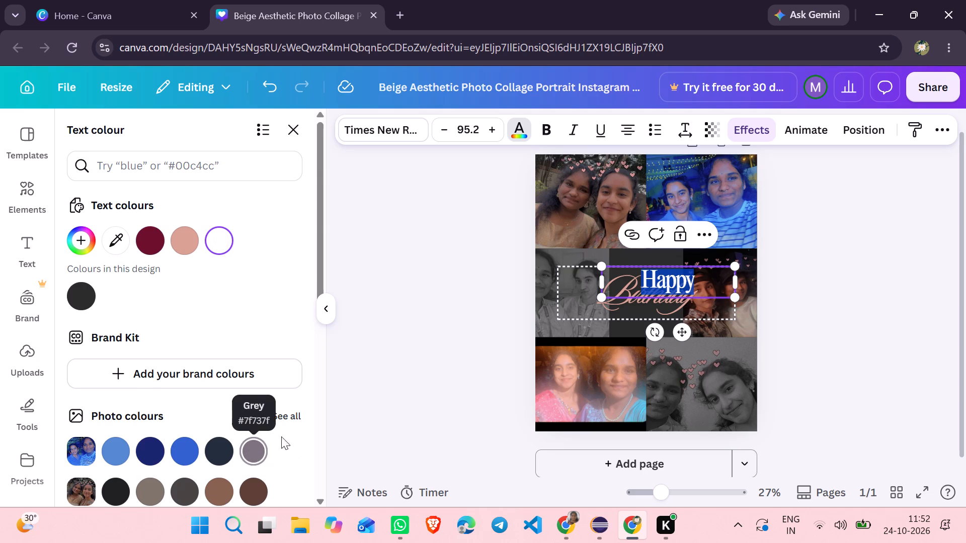
Recolour the word Birthday, comparing several greys and ending with the third default solid colour, a dark grey.
left_click(637, 299)
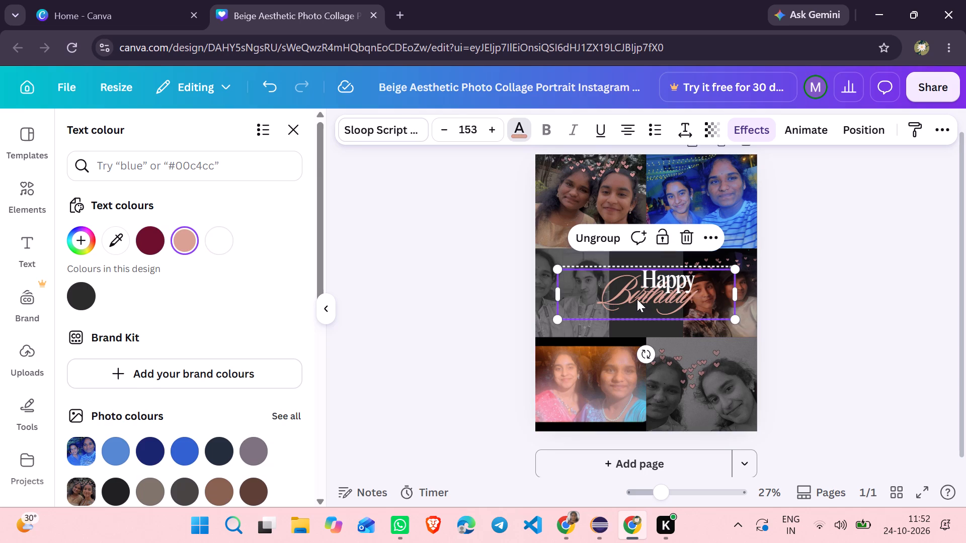
left_click(260, 455)
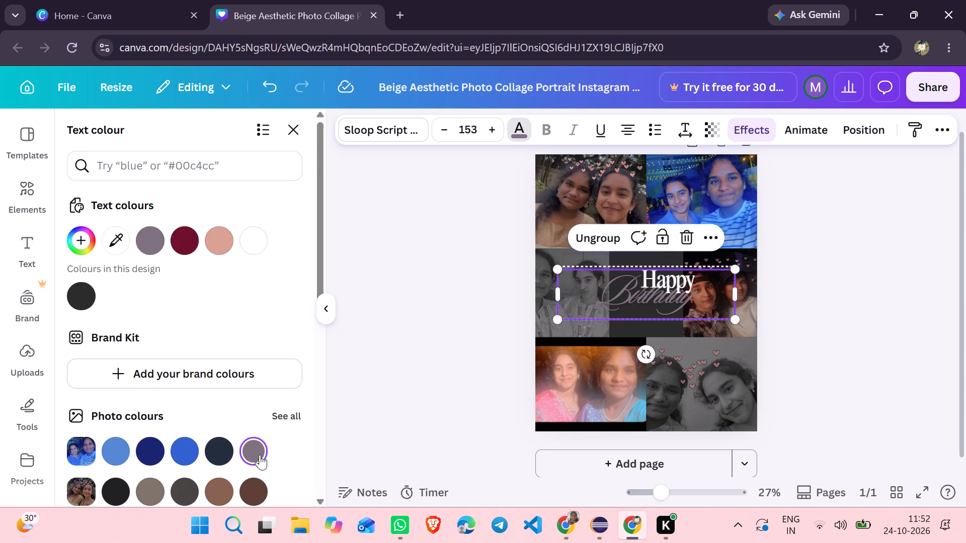
scroll(262, 425, "down", 1)
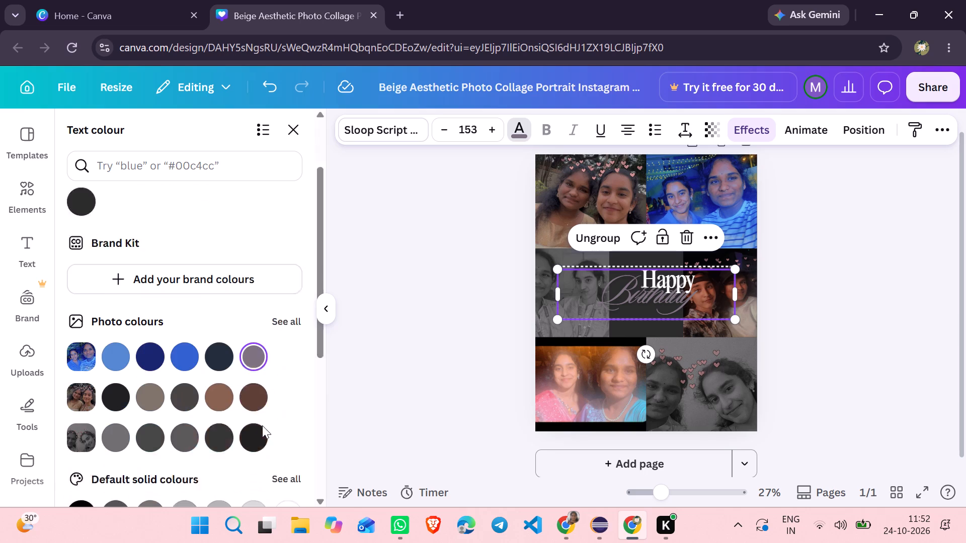
scroll(262, 425, "down", 1)
left_click(207, 445)
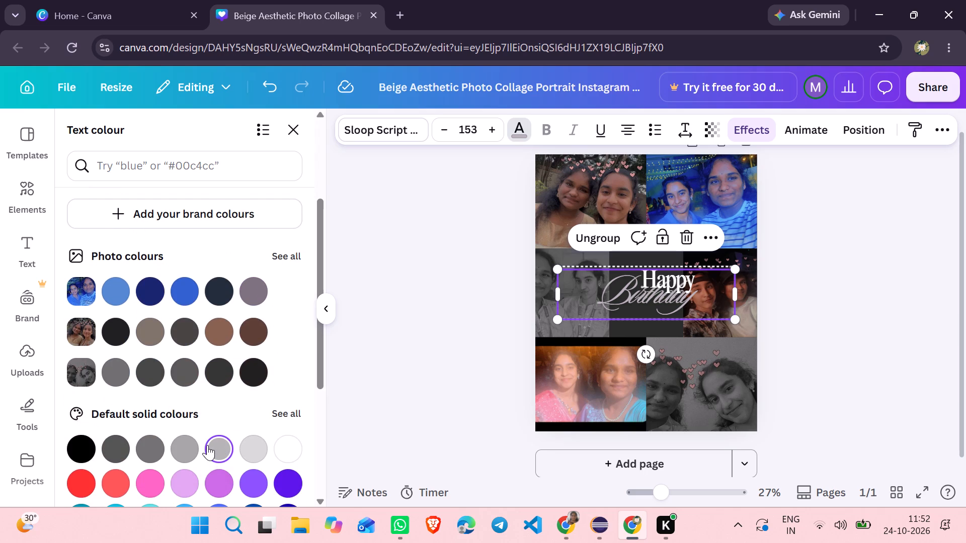
left_click(188, 449)
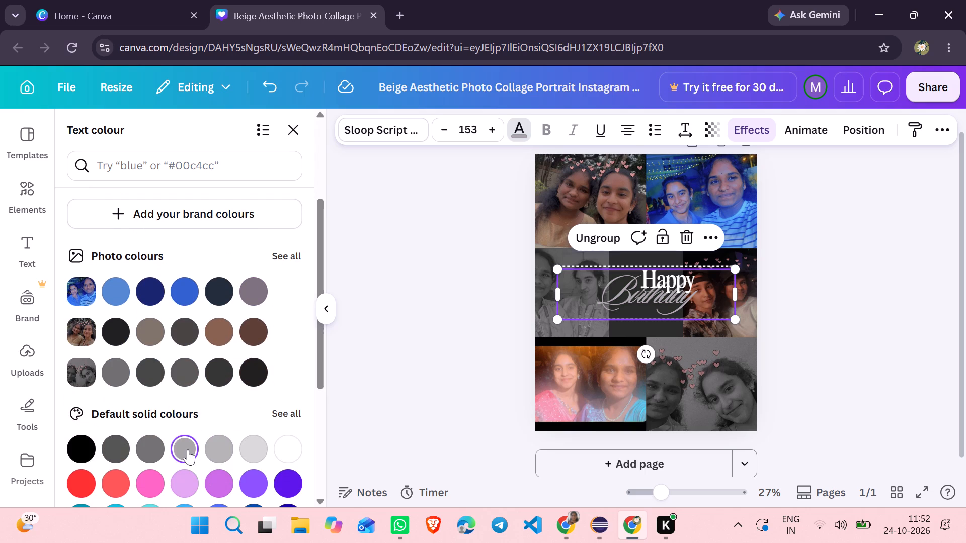
left_click(156, 450)
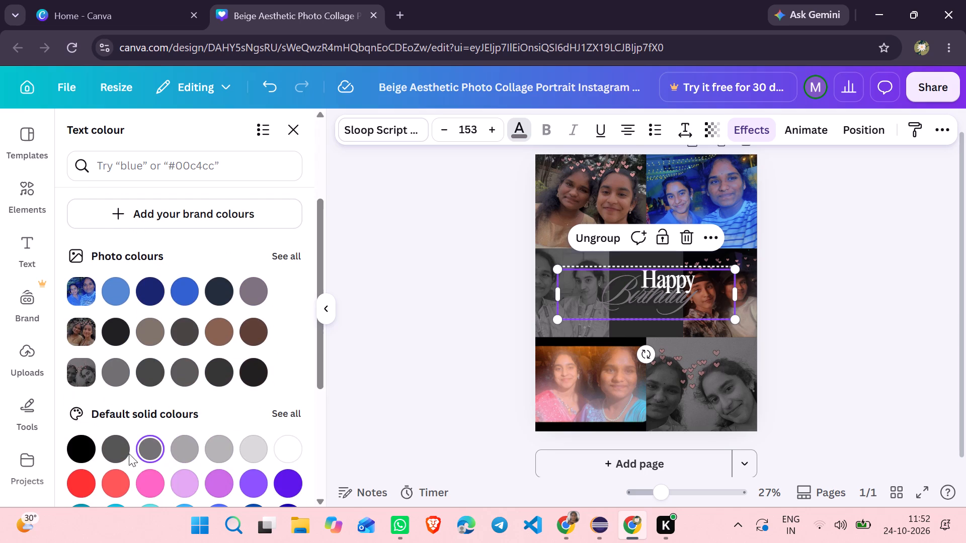
left_click(121, 452)
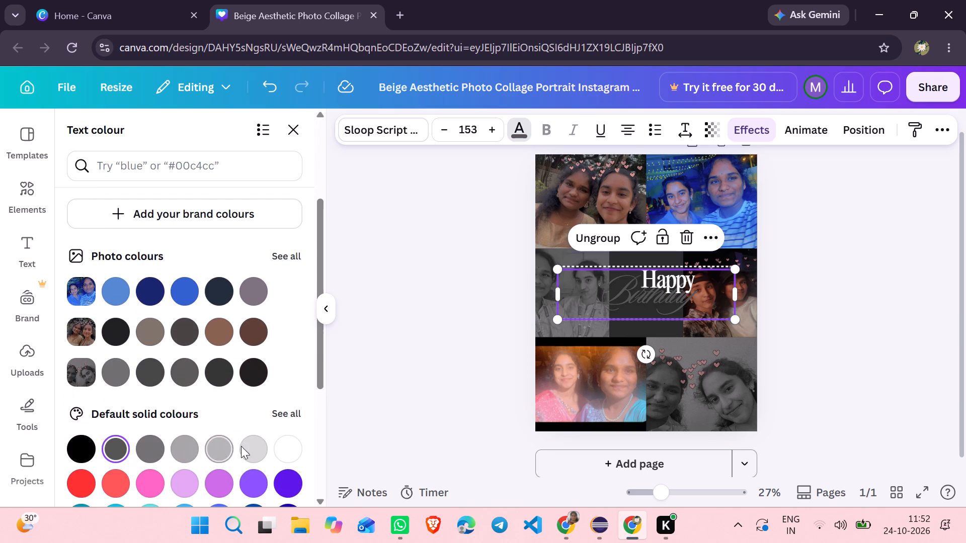
left_click(254, 445)
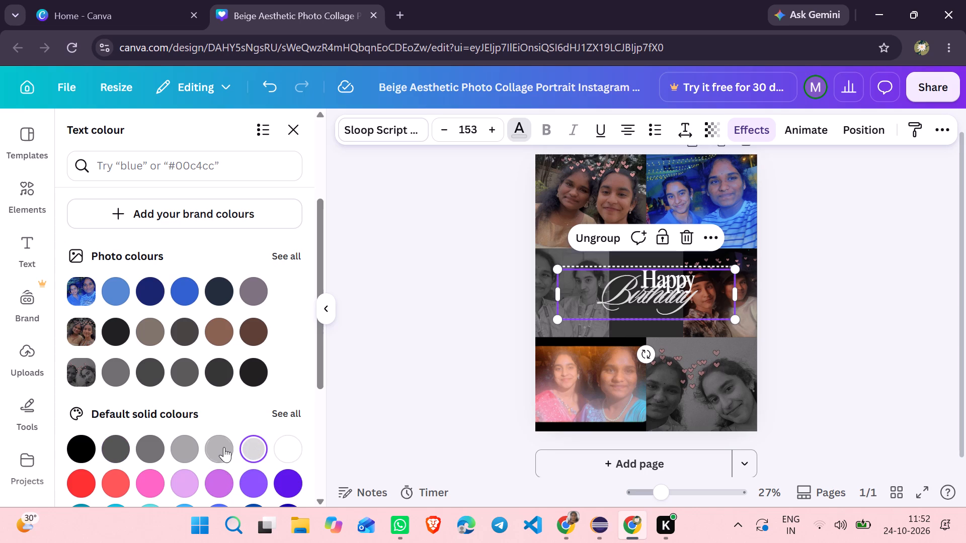
left_click(224, 447)
left_click(191, 446)
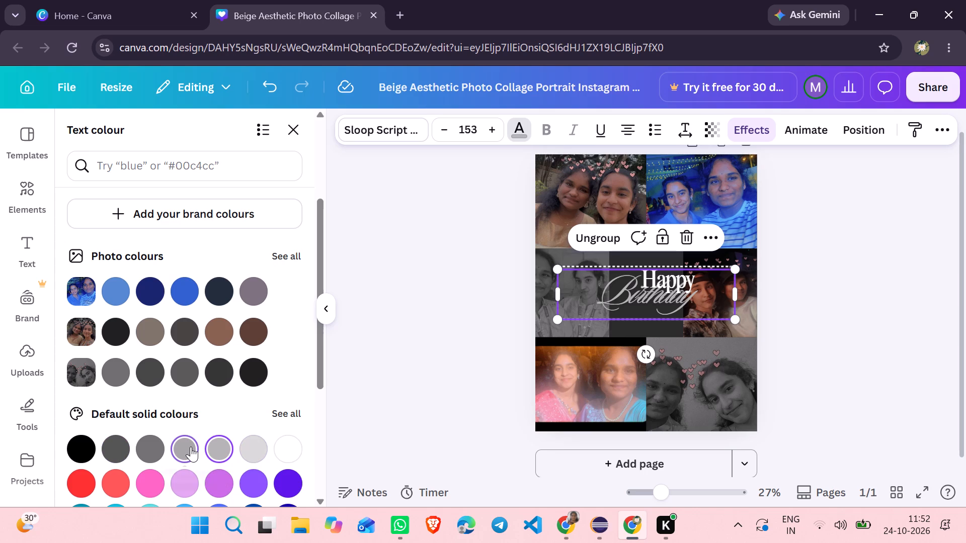
left_click(155, 449)
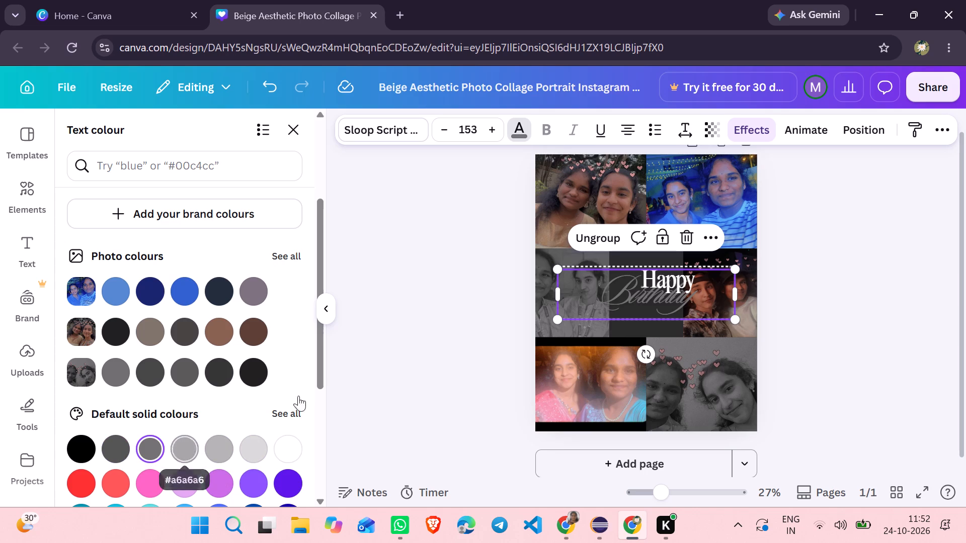
left_click(398, 387)
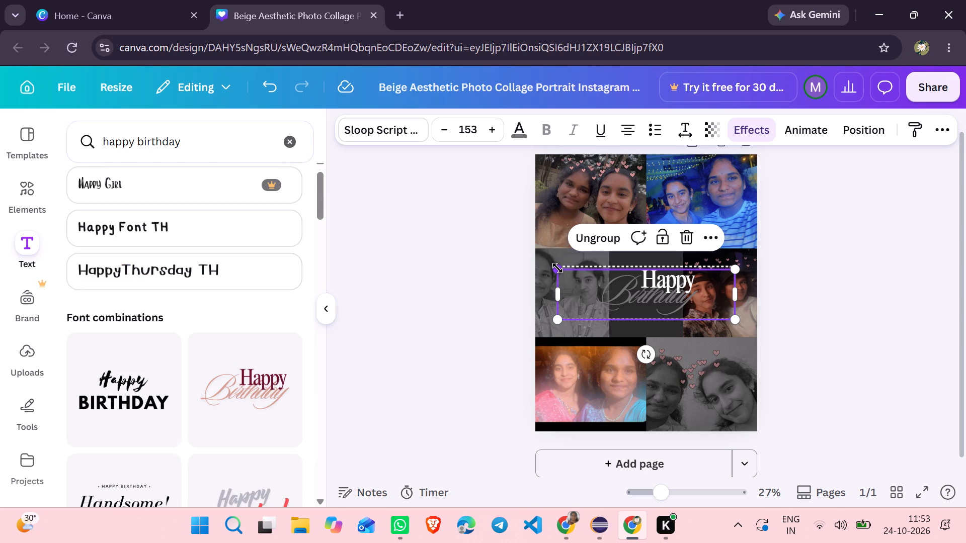
Shrink the word Birthday to a font size of about 110.
left_click(557, 268)
left_click_drag(557, 268, 607, 281)
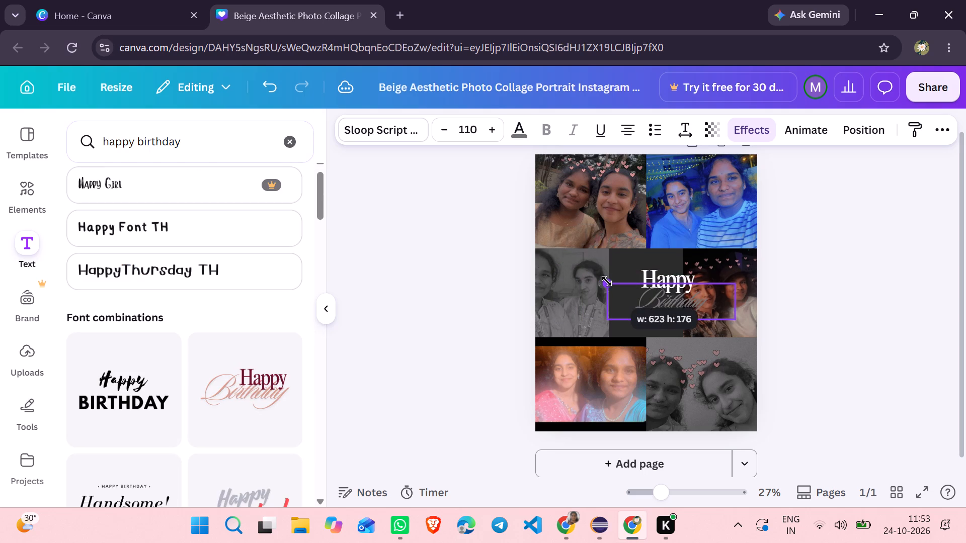
double_click(605, 264)
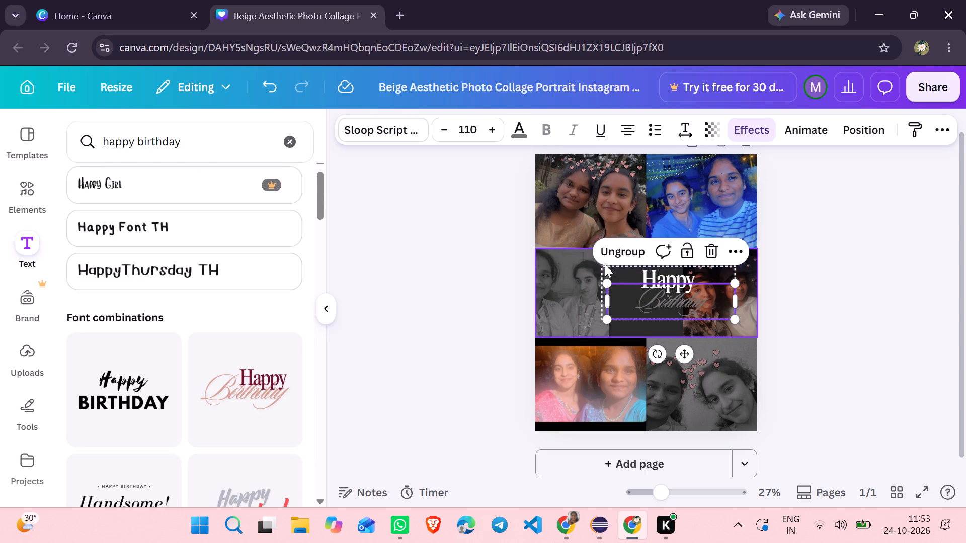
Shrink the word Happy to a font size of about 78.
left_click(634, 270)
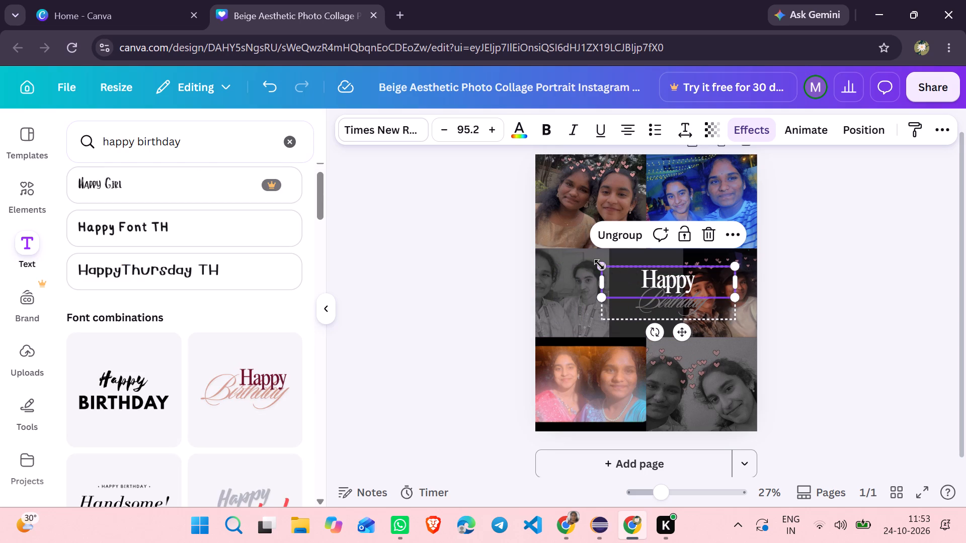
left_click(601, 264)
left_click_drag(601, 264, 627, 274)
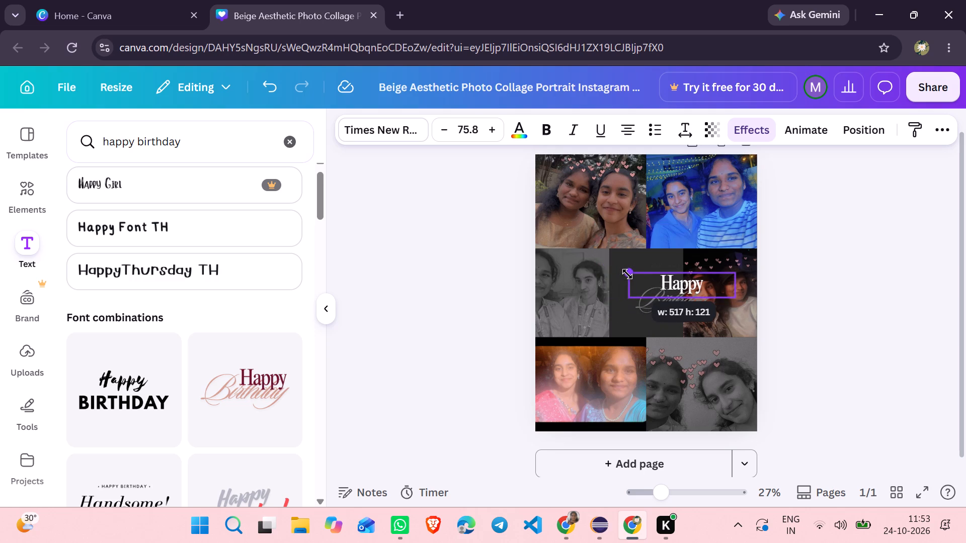
left_click_drag(627, 274, 623, 275)
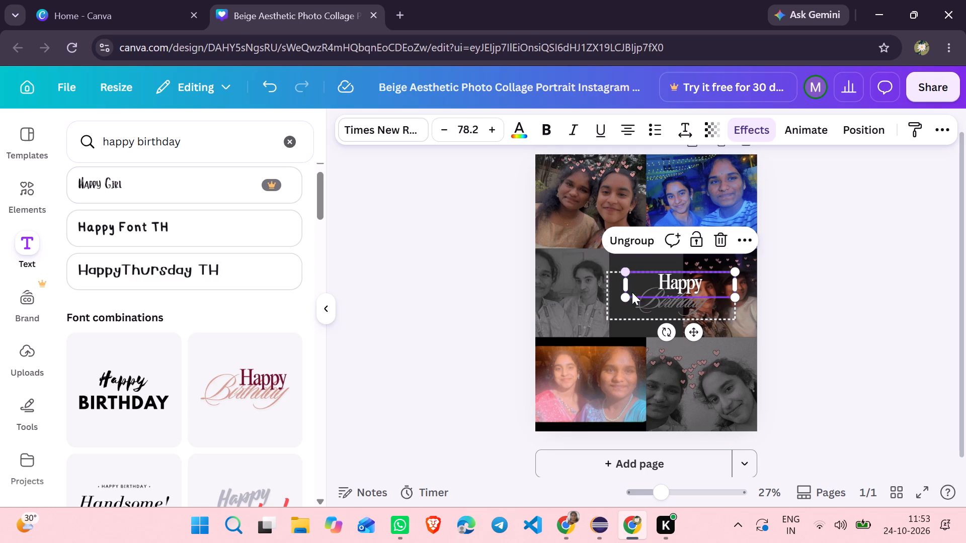
Try larger sizes for the word Birthday and end with a font size of about 109.
left_click(623, 310)
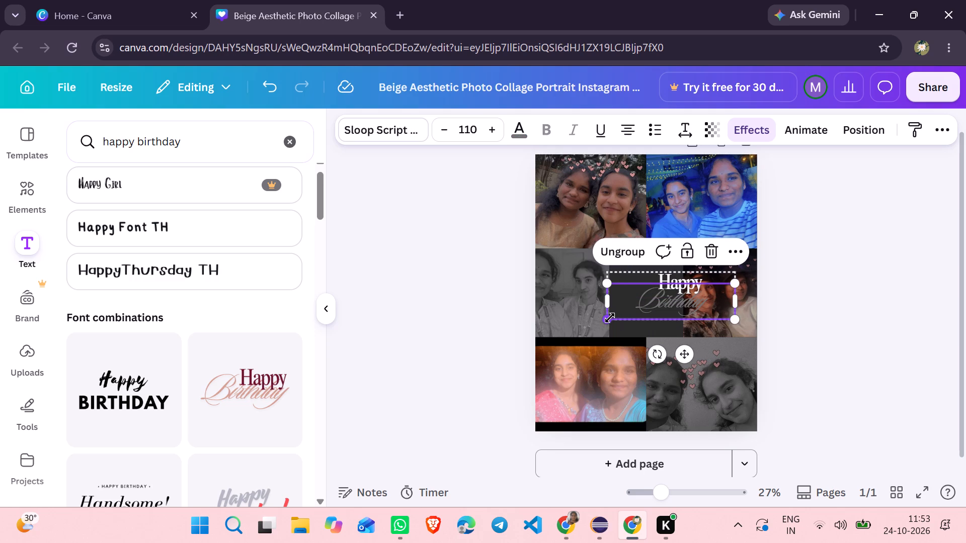
left_click_drag(609, 318, 602, 314)
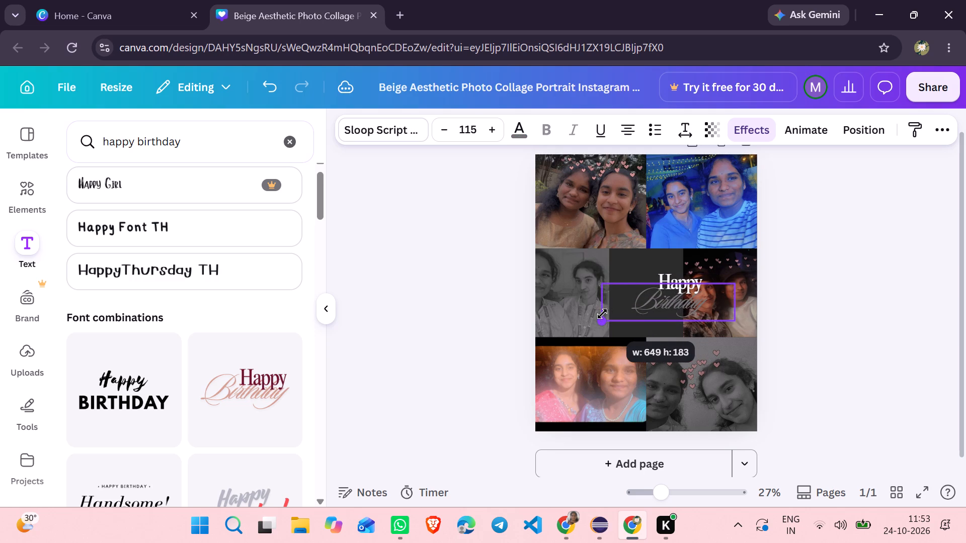
left_click_drag(602, 314, 594, 301)
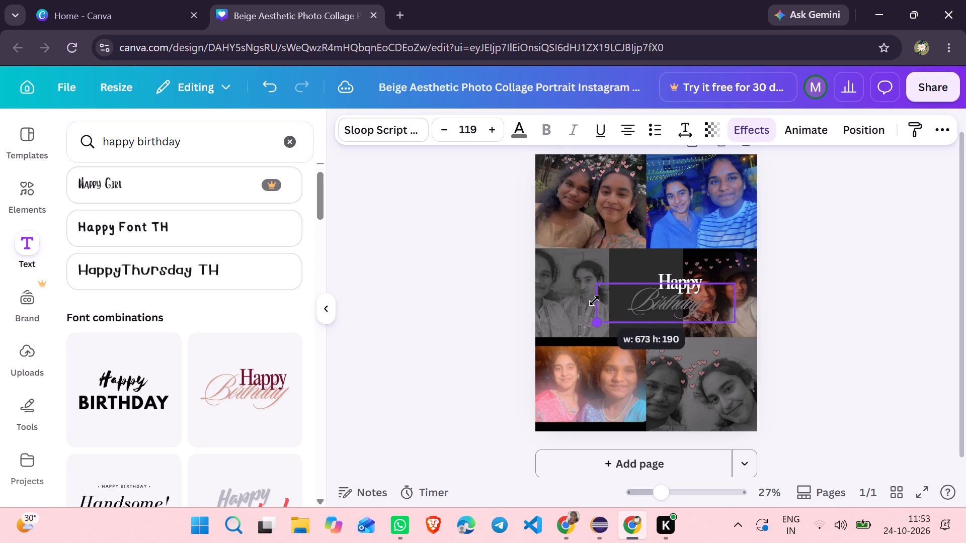
left_click_drag(594, 301, 605, 298)
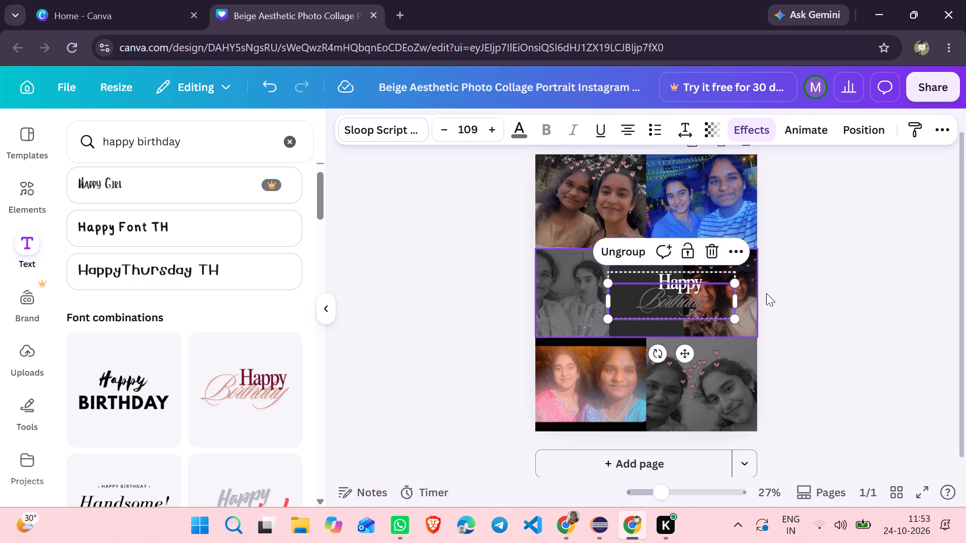
Position Birthday in the dark middle panel between the two photos, with Happy just above it overlapping its upper part.
left_click_drag(685, 349, 659, 350)
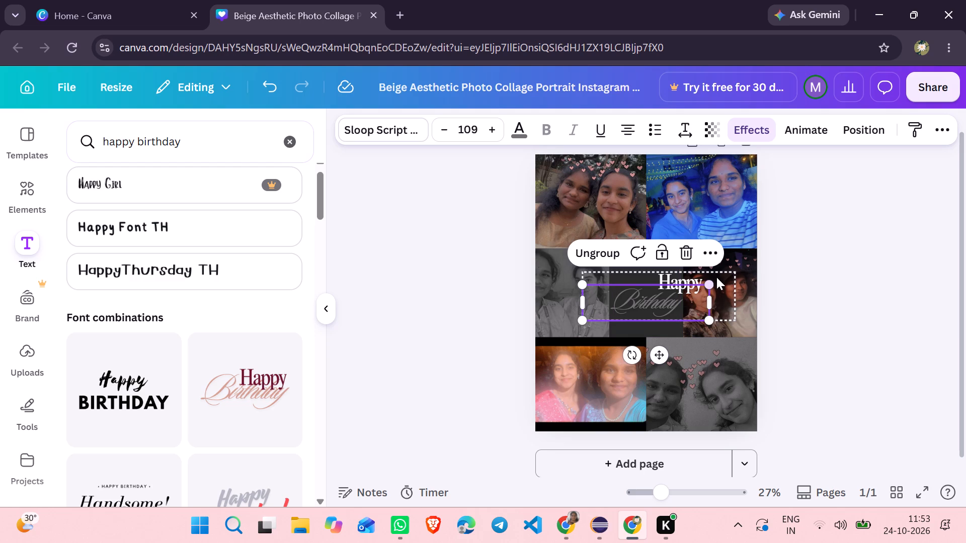
left_click(720, 277)
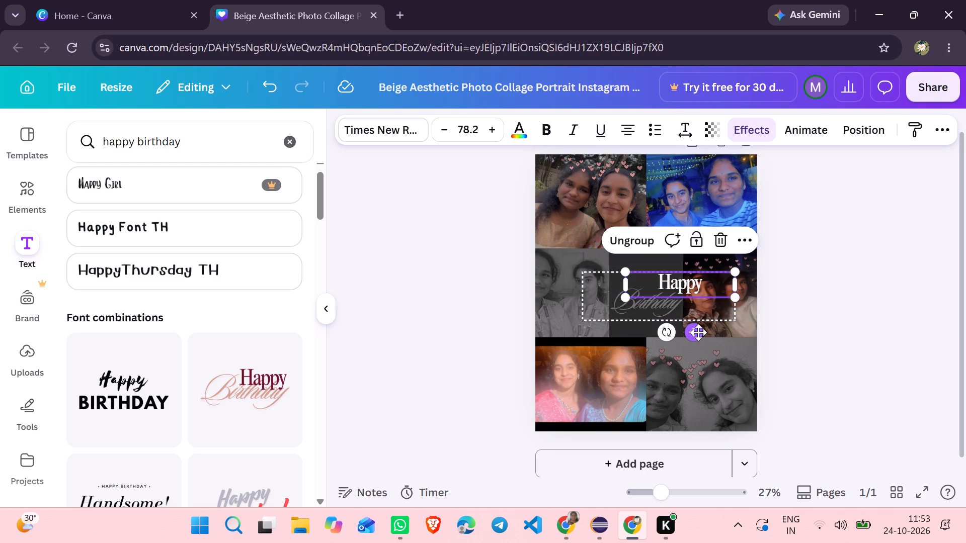
left_click_drag(698, 332, 675, 334)
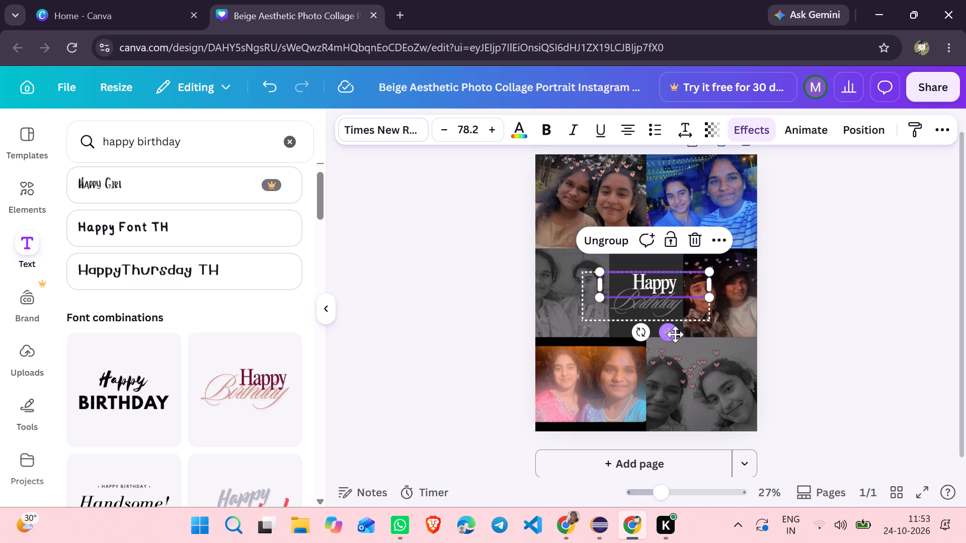
left_click_drag(670, 334, 676, 339)
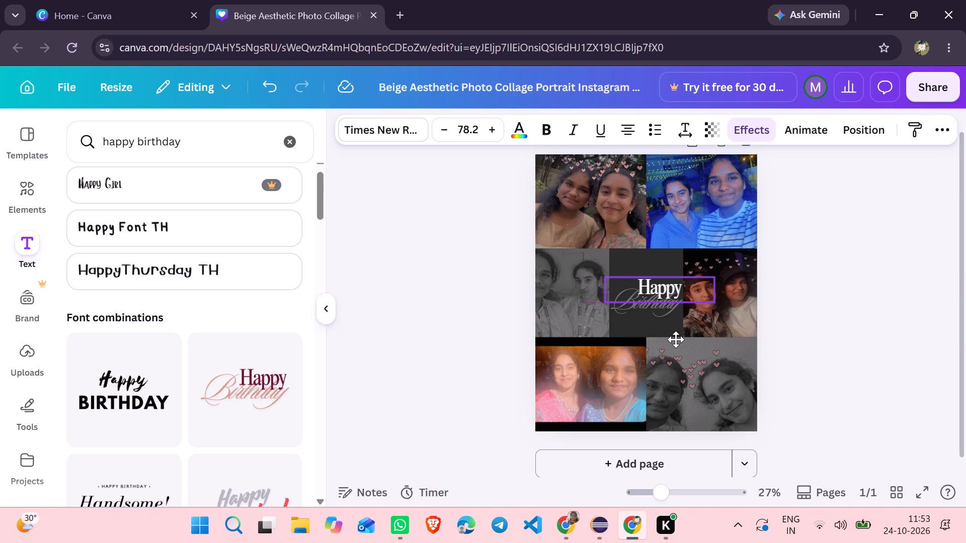
left_click_drag(676, 339, 676, 339)
left_click(786, 304)
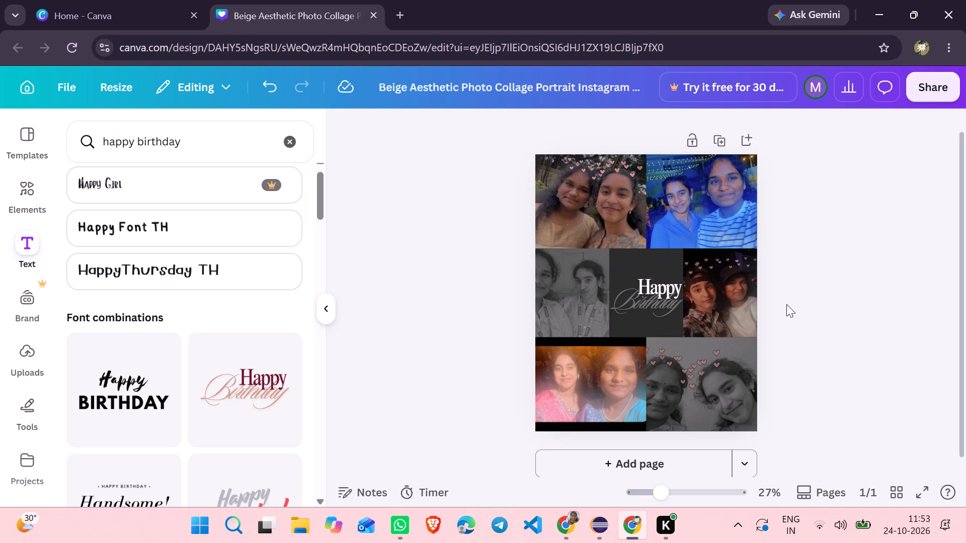
left_click(919, 277)
Enlarge the grouped Happy Birthday heading slightly, bringing the word Happy to a font size of about 80.
left_click(670, 291)
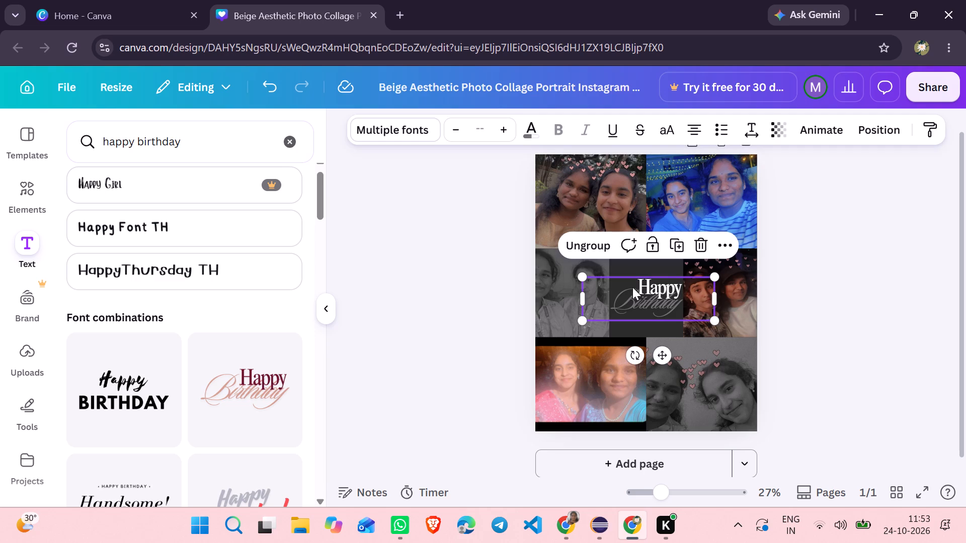
left_click(582, 279)
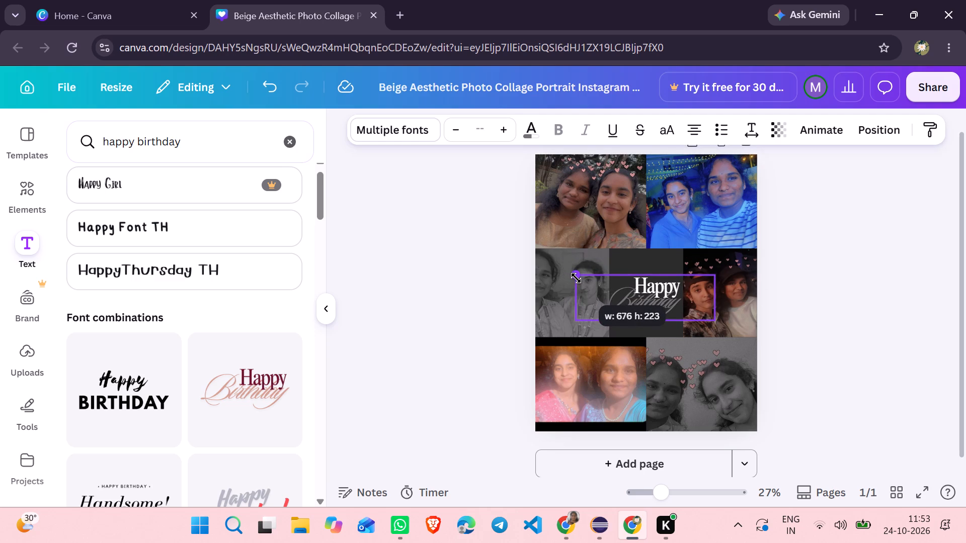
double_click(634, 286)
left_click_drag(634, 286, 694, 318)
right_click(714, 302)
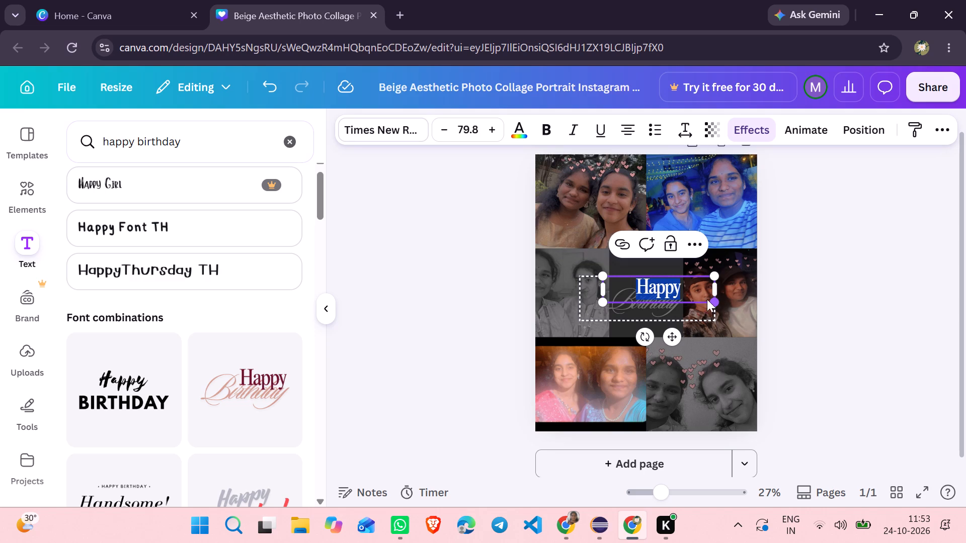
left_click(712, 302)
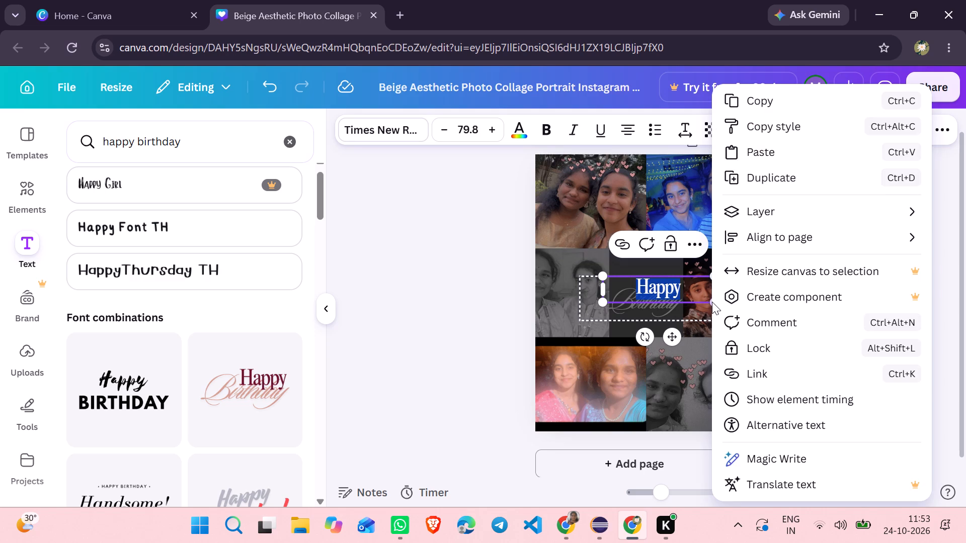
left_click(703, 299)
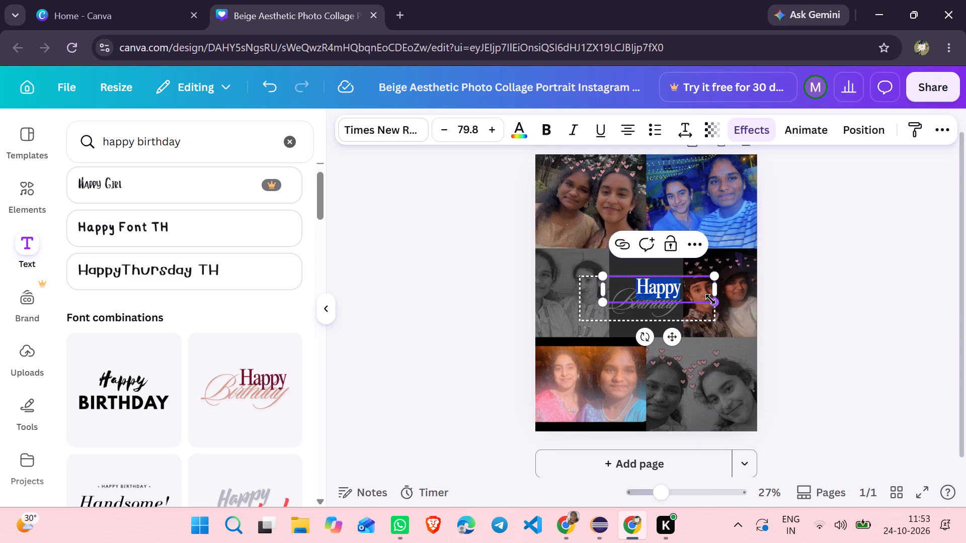
Shrink the word Happy in the middle panel to a font size of about 70.
left_click_drag(710, 299, 693, 299)
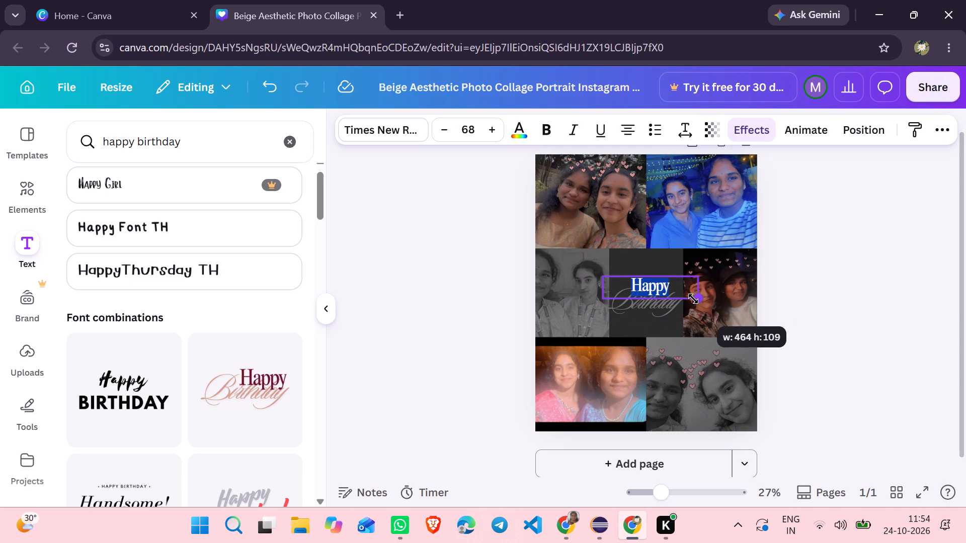
left_click_drag(693, 299, 696, 298)
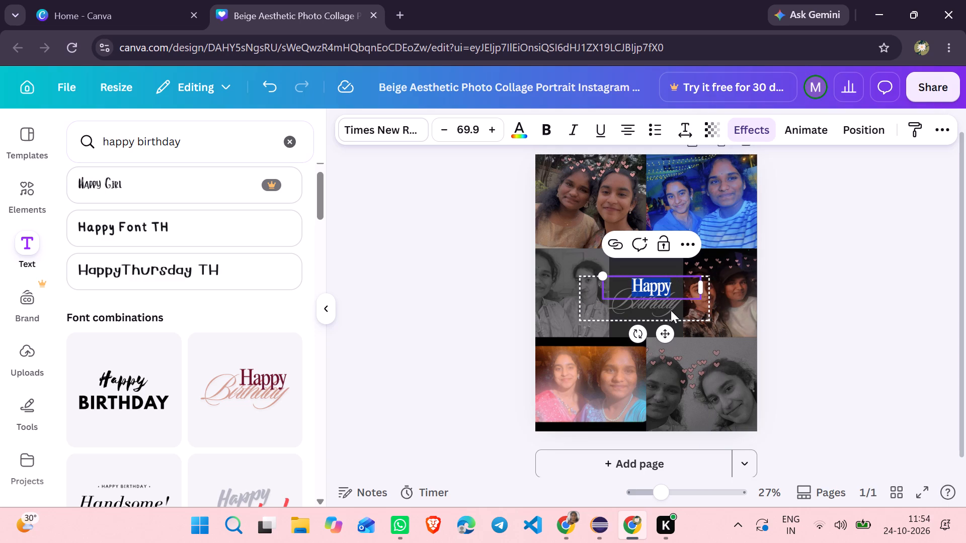
Shrink the word Birthday in the middle panel to a font size of about 104 and deselect the text.
left_click(671, 310)
left_click(671, 310)
left_click_drag(671, 310, 704, 310)
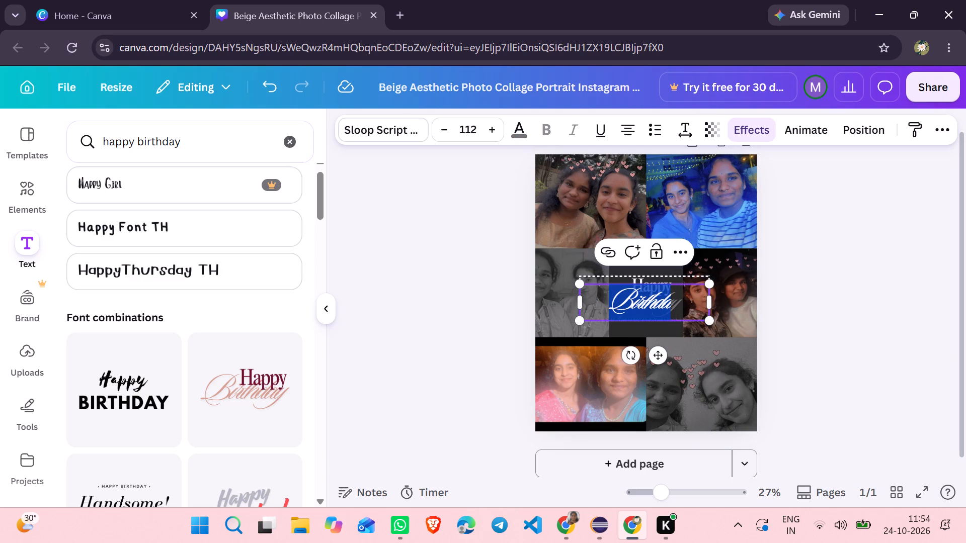
left_click_drag(704, 310, 709, 318)
left_click(709, 318)
left_click_drag(709, 318, 704, 318)
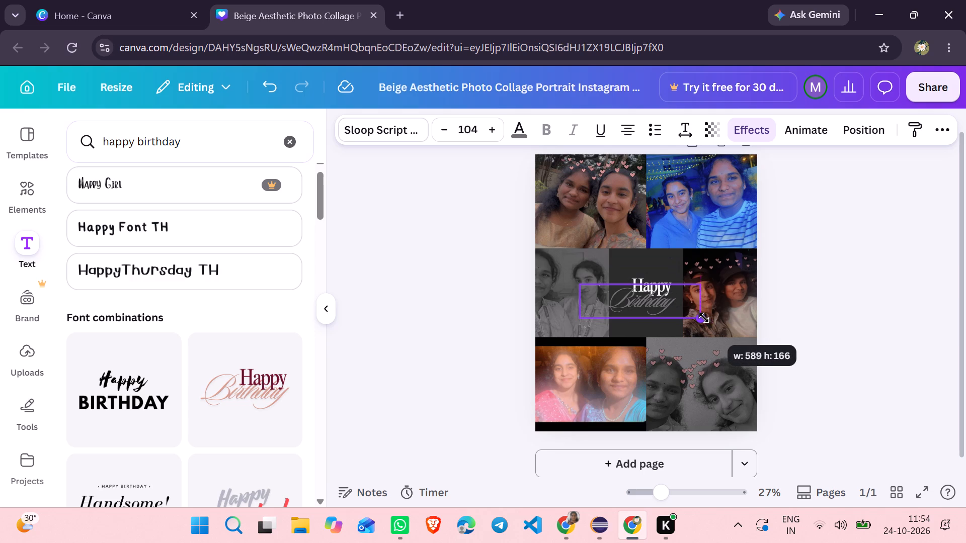
left_click_drag(704, 318, 701, 316)
left_click(652, 292)
left_click_drag(652, 292, 817, 271)
left_click(817, 271)
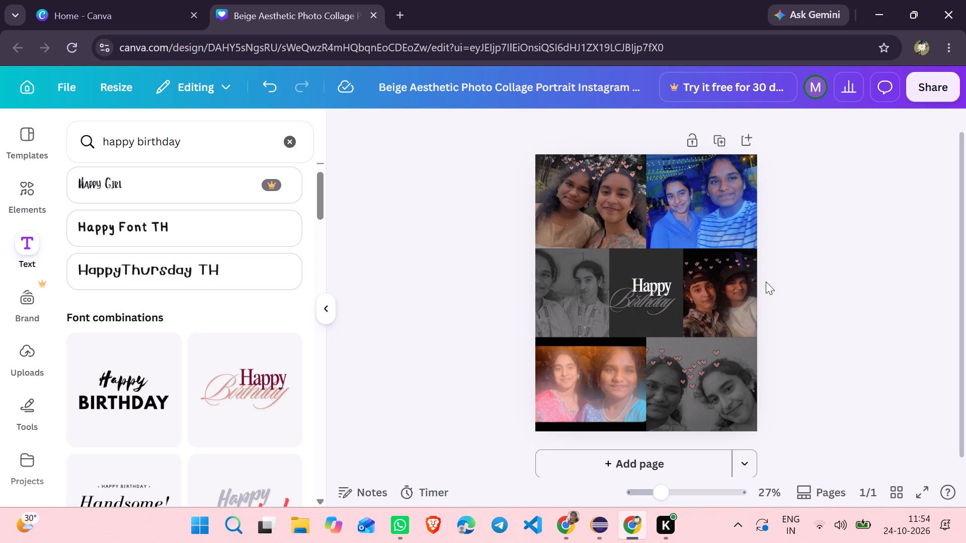
Nudge the grouped Happy Birthday heading slightly to the right to centre it within the dark middle panel.
left_click(663, 289)
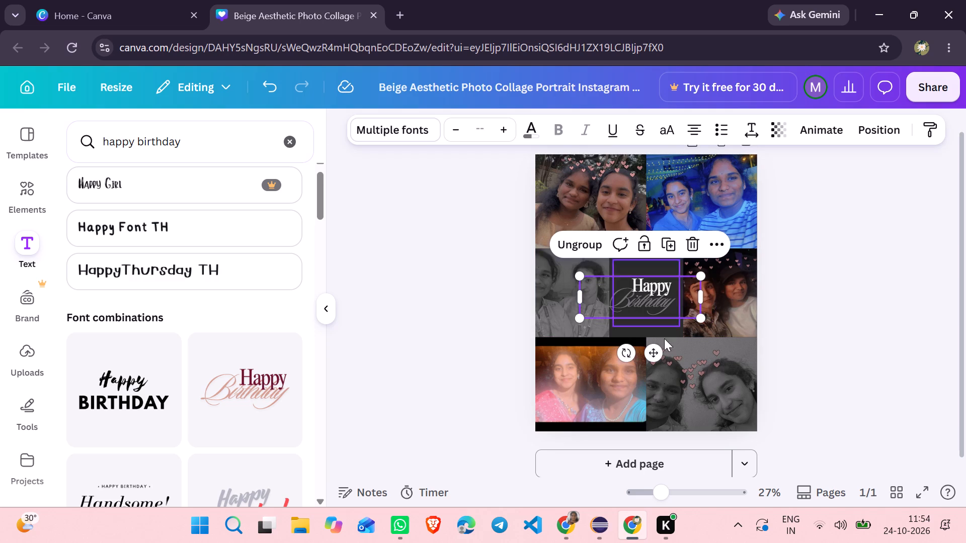
left_click(654, 349)
left_click_drag(654, 349, 663, 350)
left_click(819, 302)
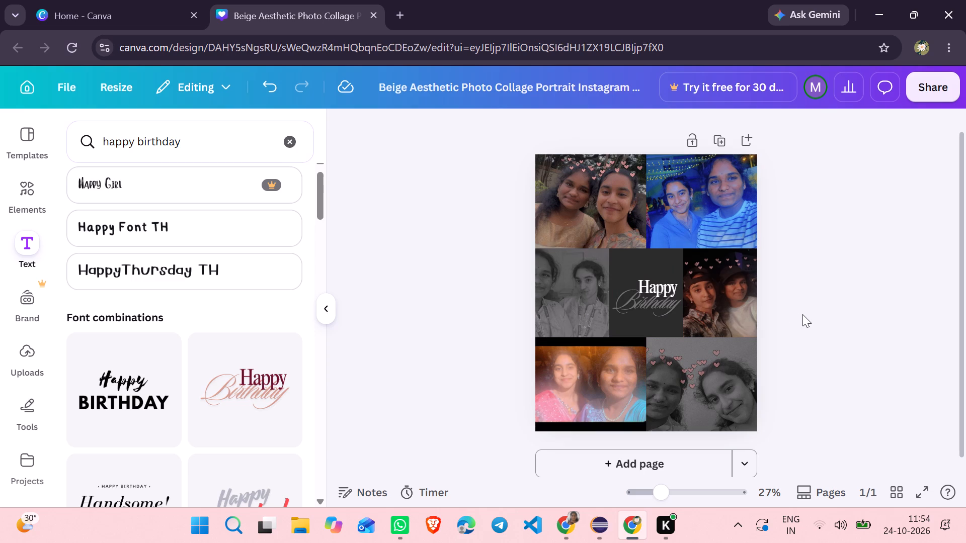
left_click(802, 314)
Download the finished collage as a PNG and close the image viewer that opens with the file.
left_click(924, 92)
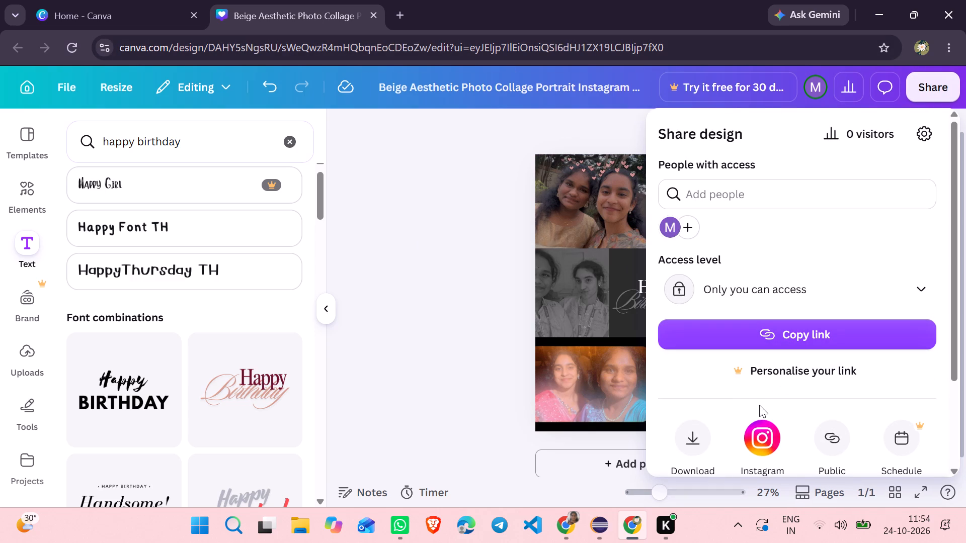
left_click(701, 441)
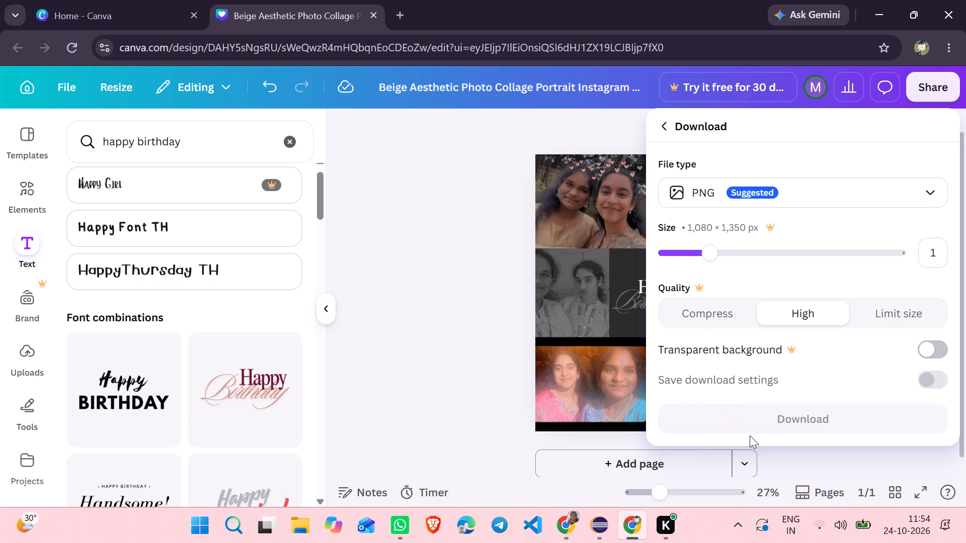
left_click(744, 423)
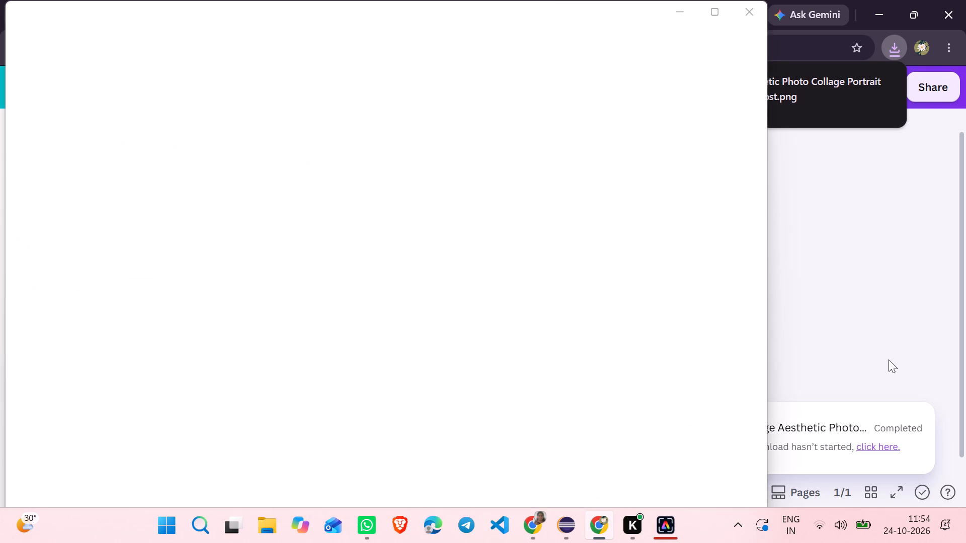
left_click(752, 5)
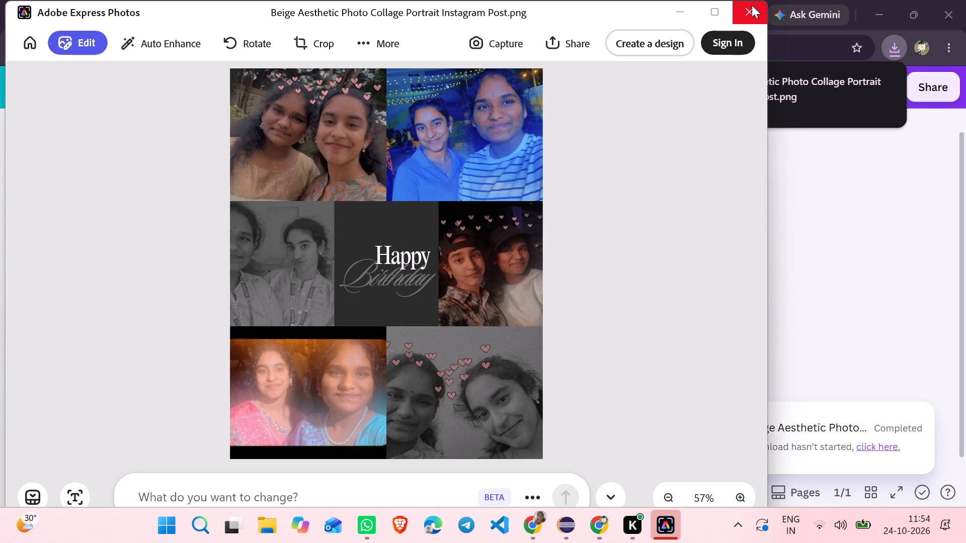
left_click(752, 5)
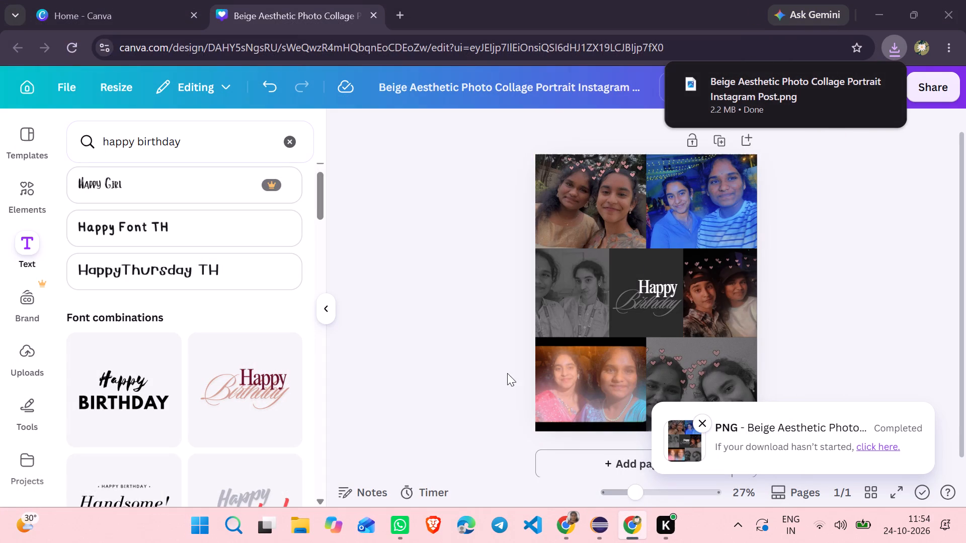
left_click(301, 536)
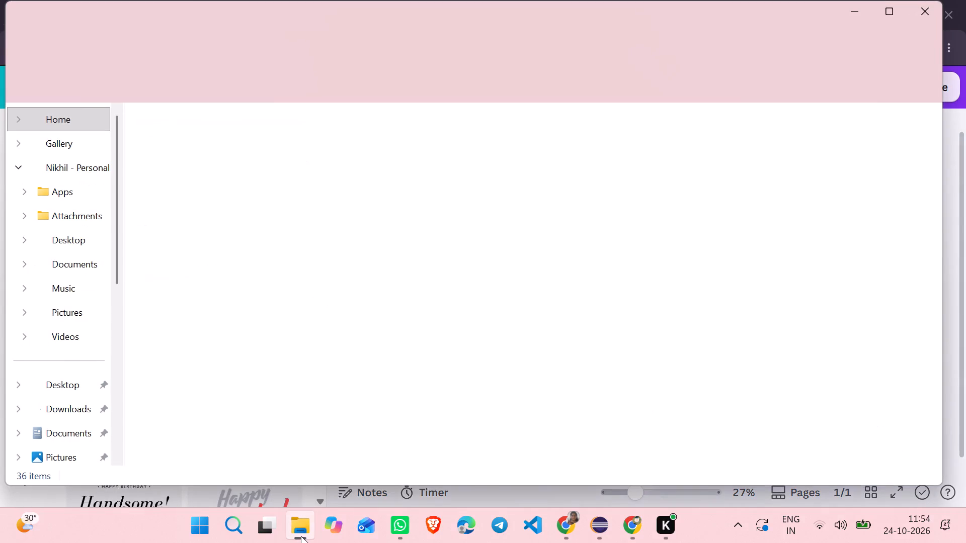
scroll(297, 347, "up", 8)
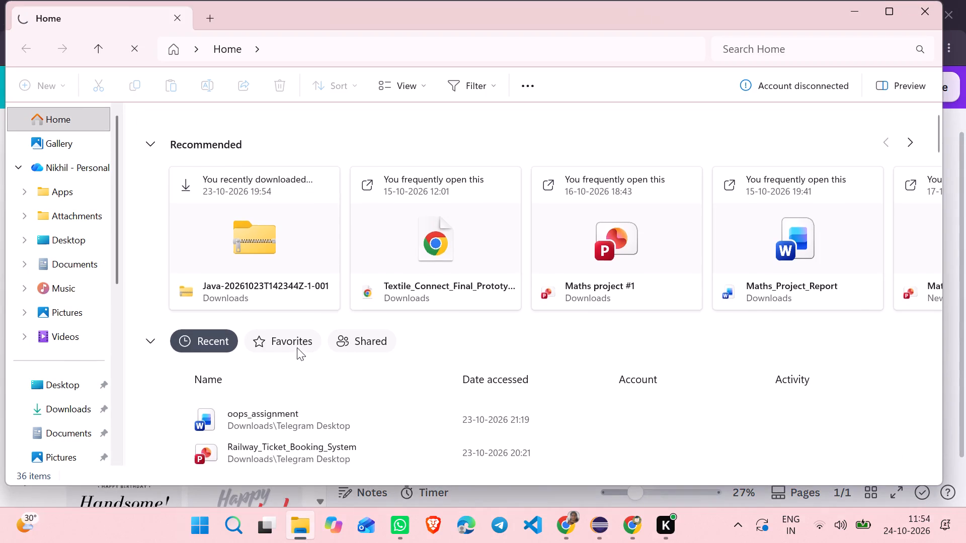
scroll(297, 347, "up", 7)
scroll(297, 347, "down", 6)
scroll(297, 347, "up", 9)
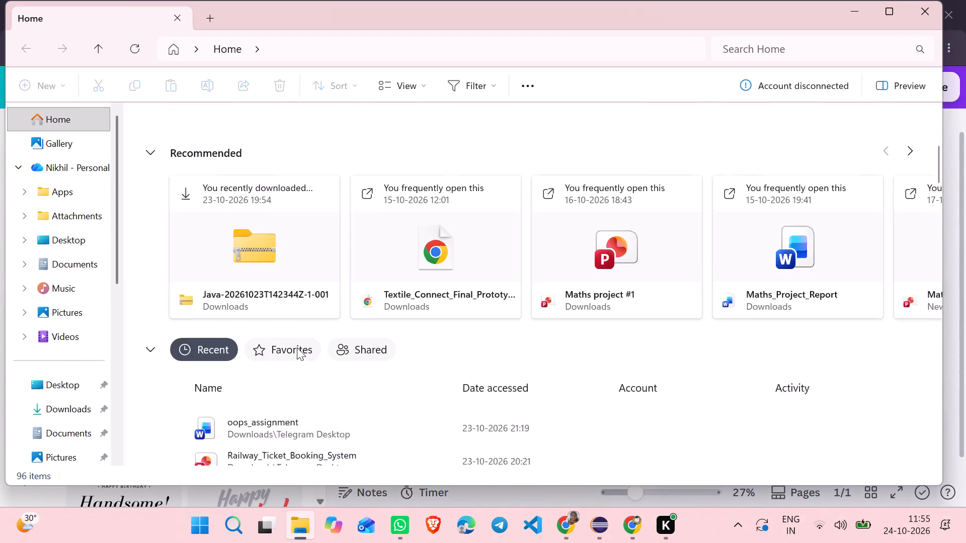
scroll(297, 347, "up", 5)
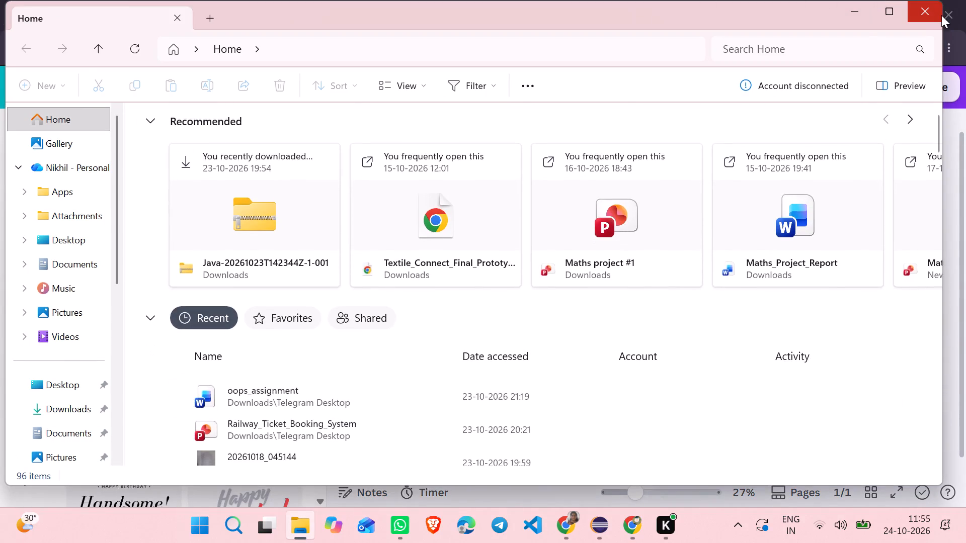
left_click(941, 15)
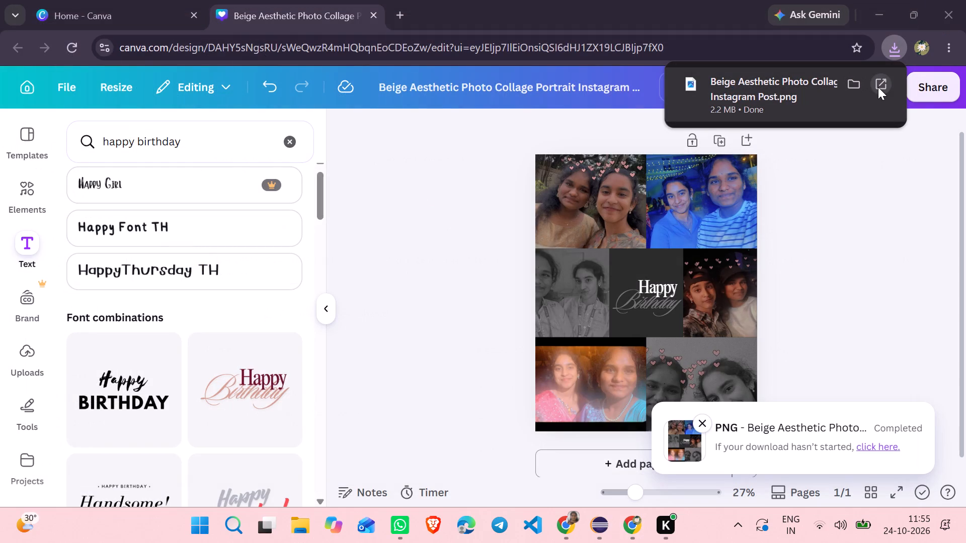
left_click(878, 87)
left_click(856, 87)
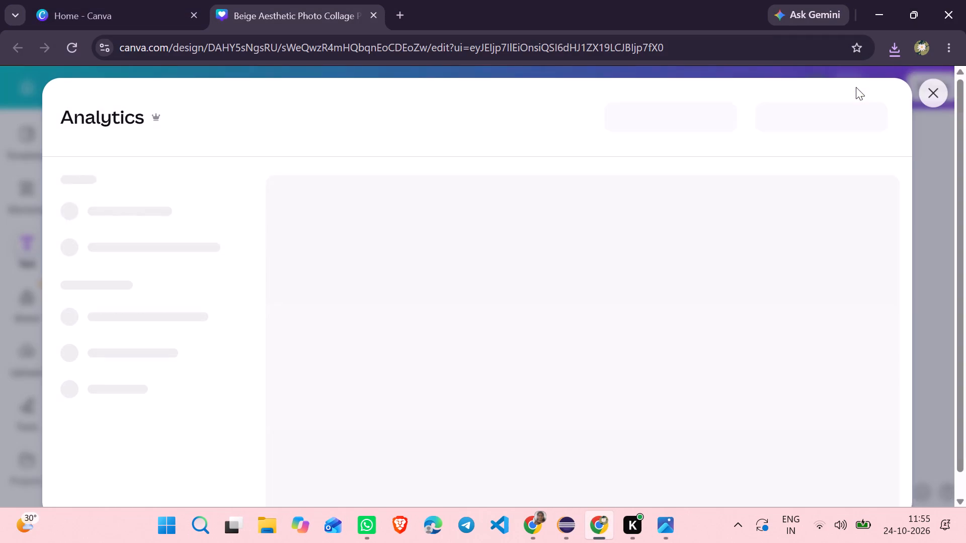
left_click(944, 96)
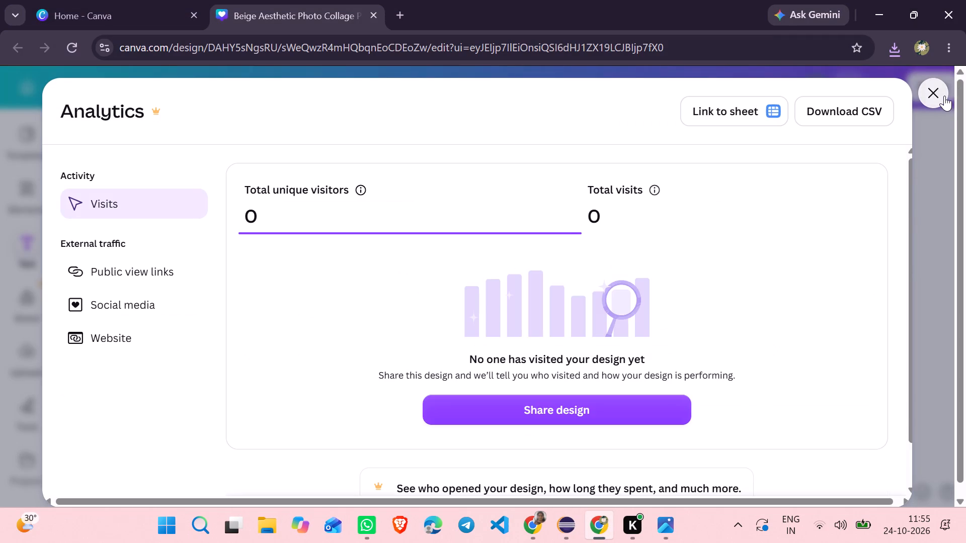
Show the downloaded Beige Aesthetic Photo Collage PNG in its Downloads folder and copy the file.
left_click(897, 49)
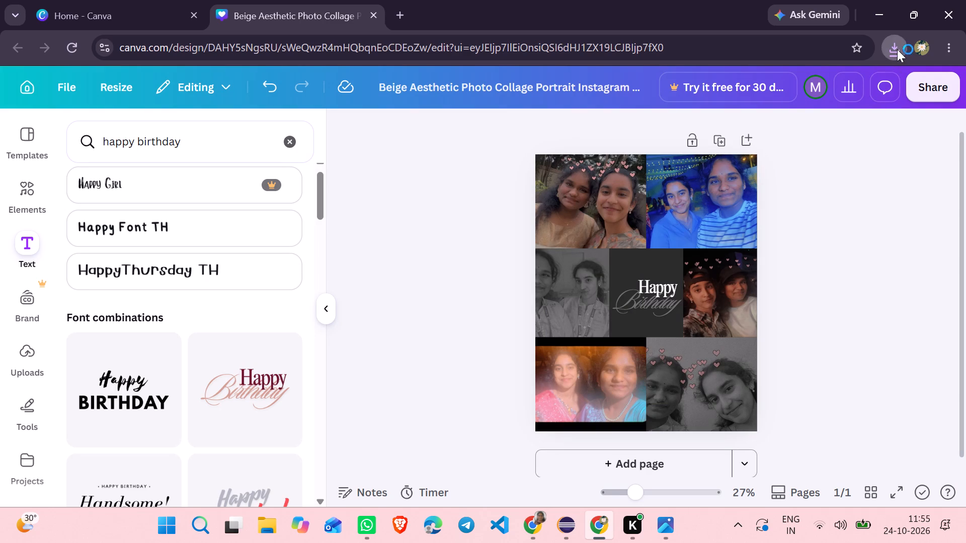
left_click(850, 113)
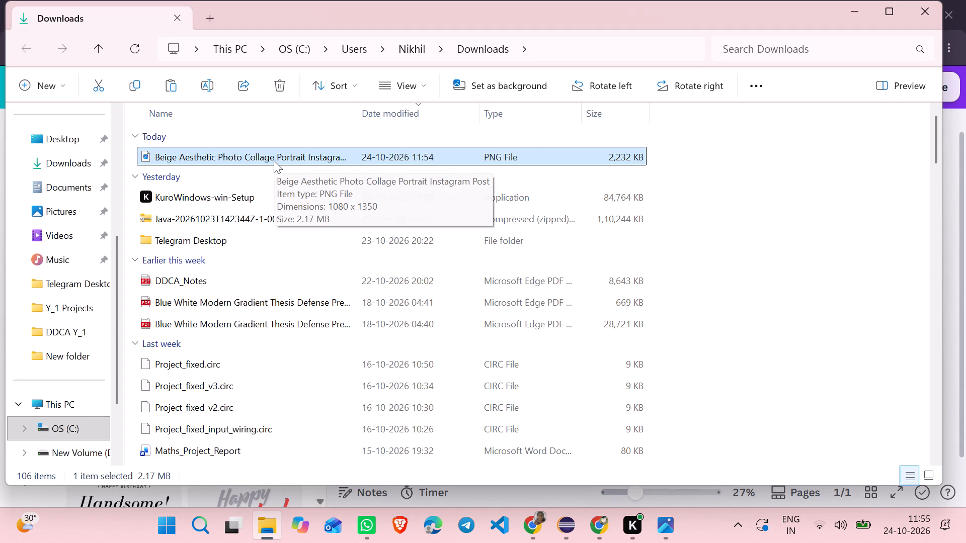
key("ctrl+c")
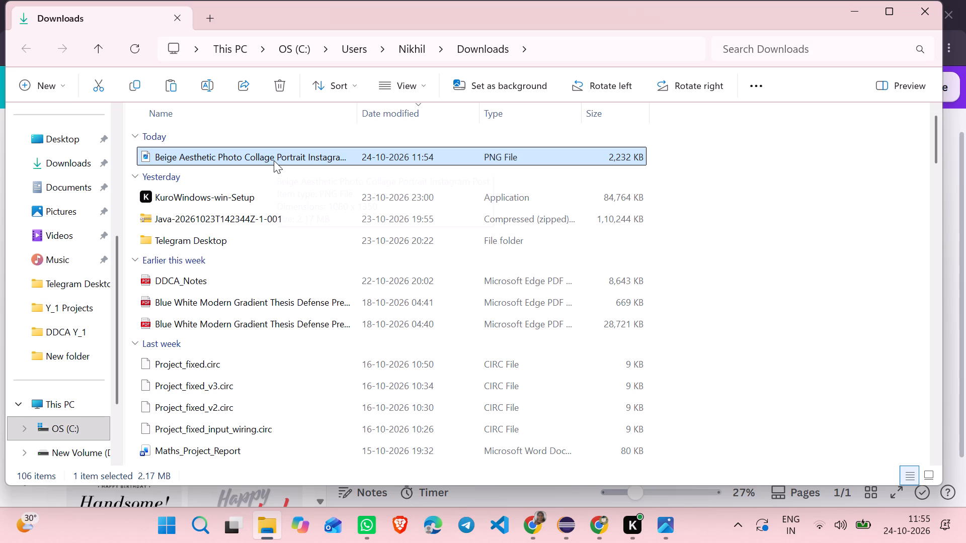
key("ctrl+c")
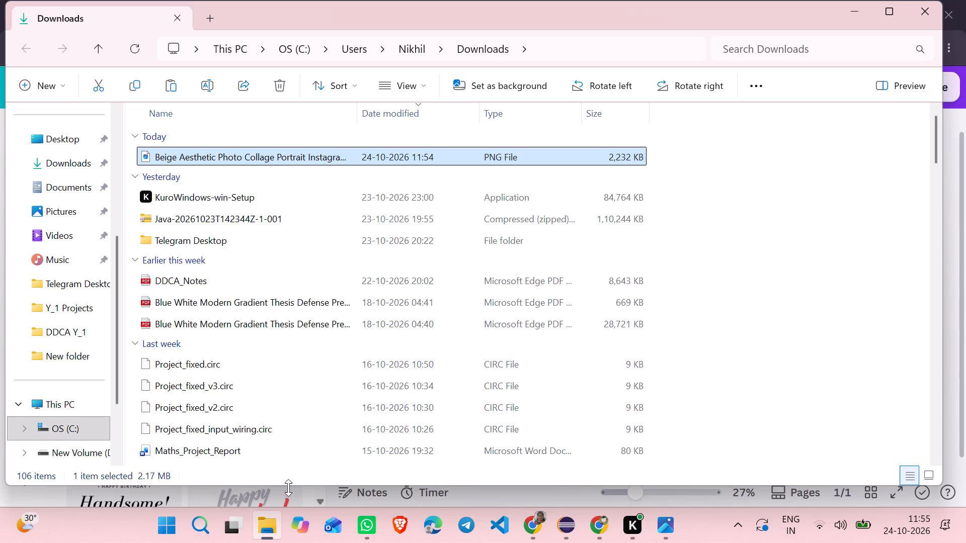